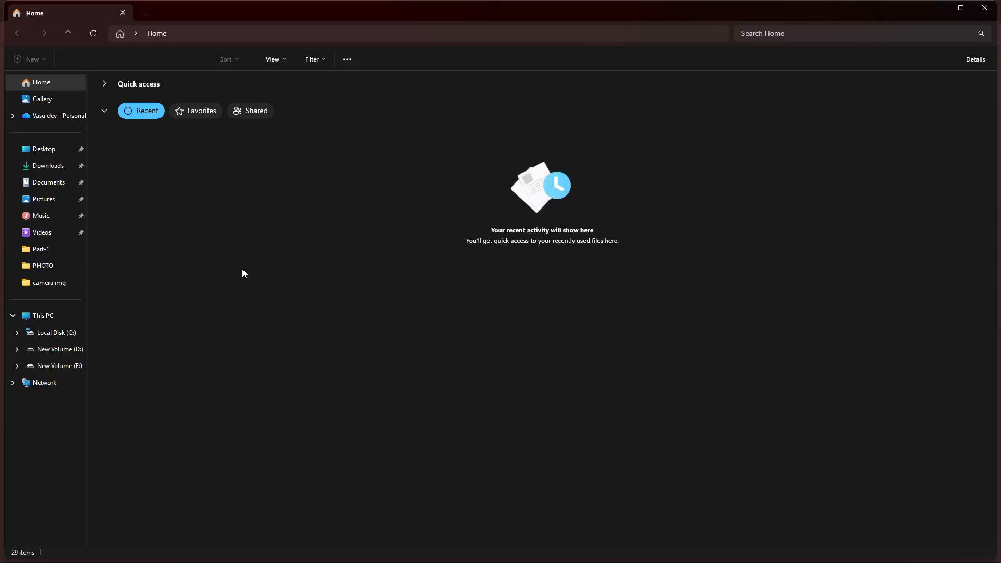
Delete the Indian Train Simulator installer application from the Downloads folder.
left_click(27, 168)
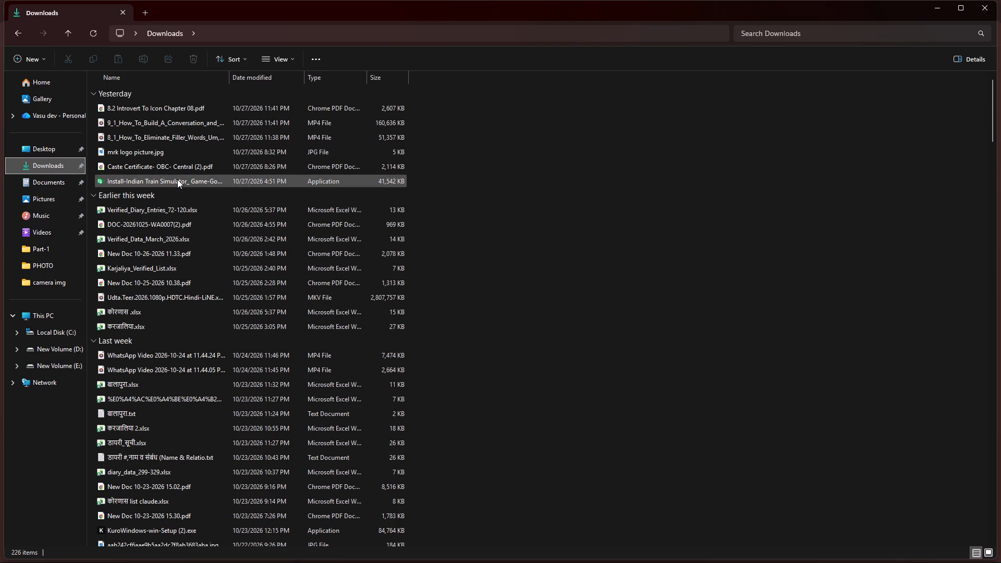
left_click(177, 179)
key("Delete")
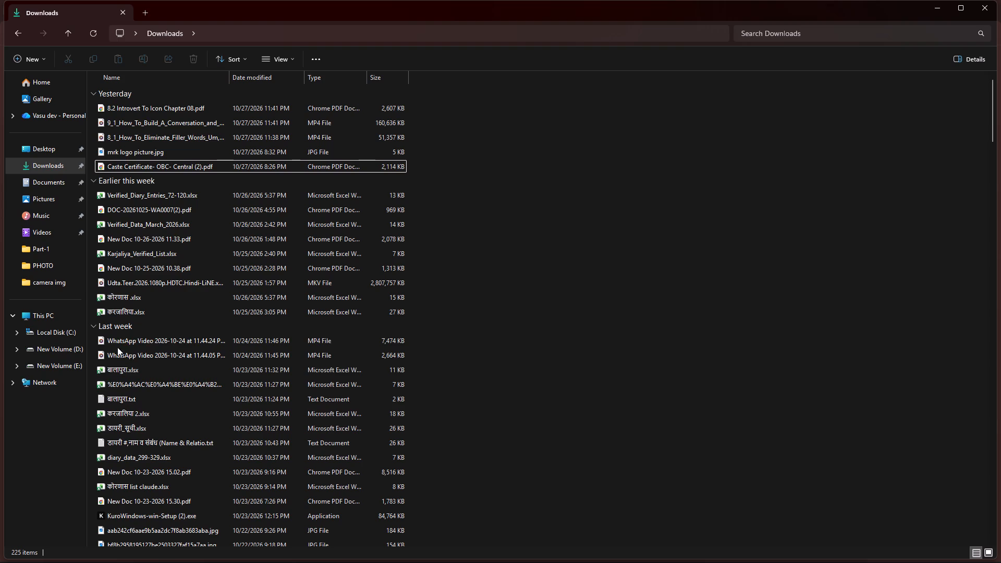
Search the Downloads folder for "nara".
scroll(121, 338, "up", 1)
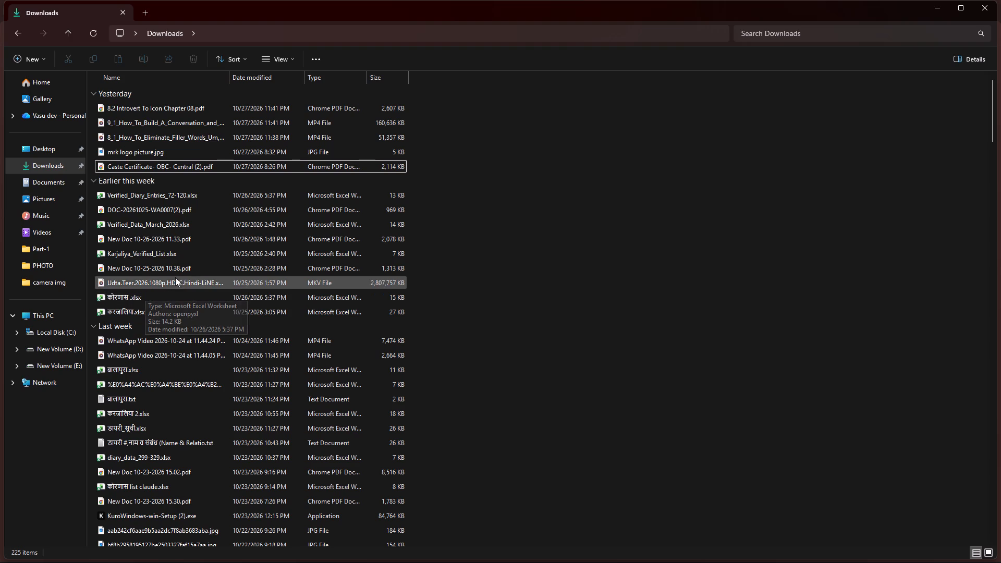
left_click(766, 33)
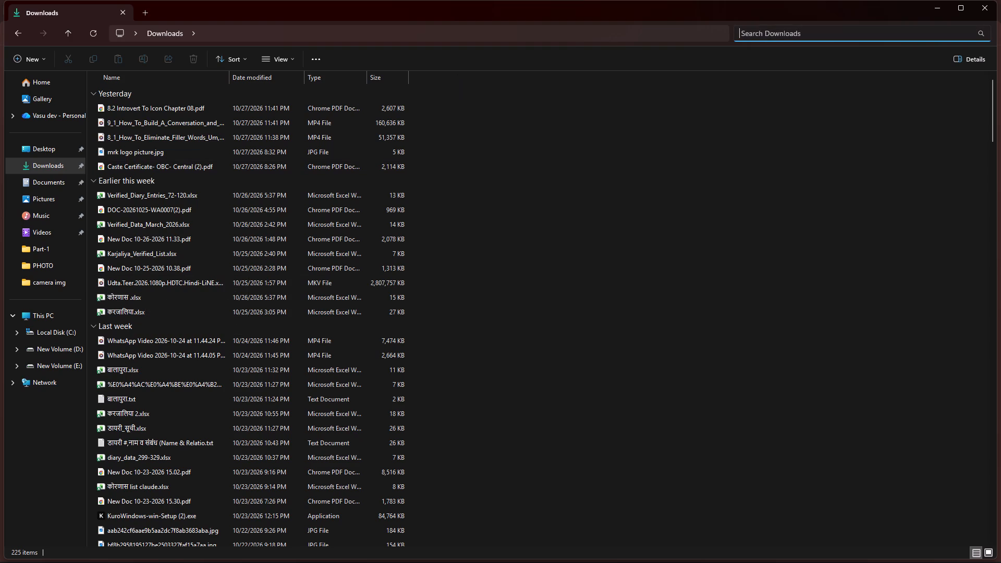
type("nara")
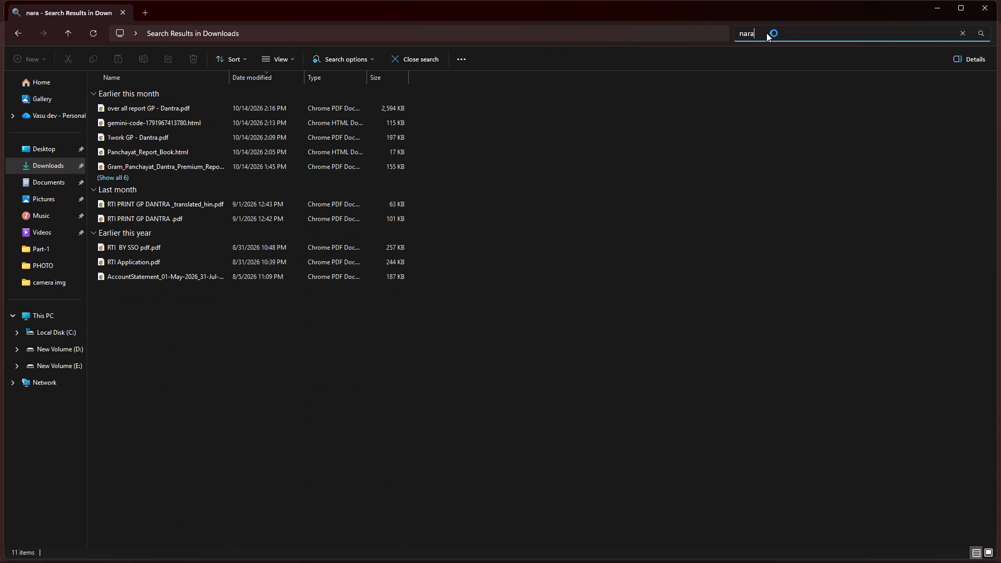
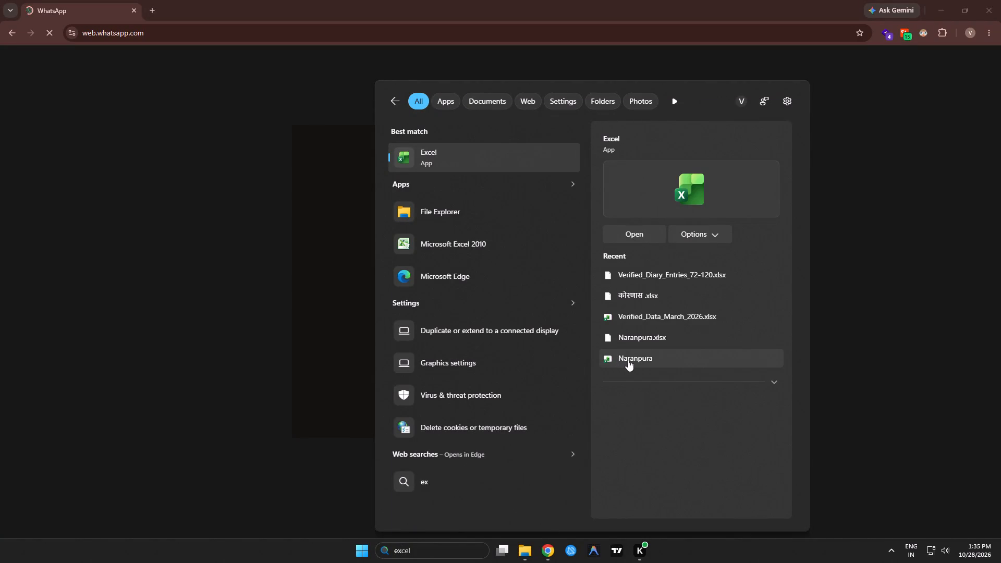
Open the recent workbook Naranpura.xlsx in Excel and check the name and mobile number list through its last entries.
left_click(657, 336)
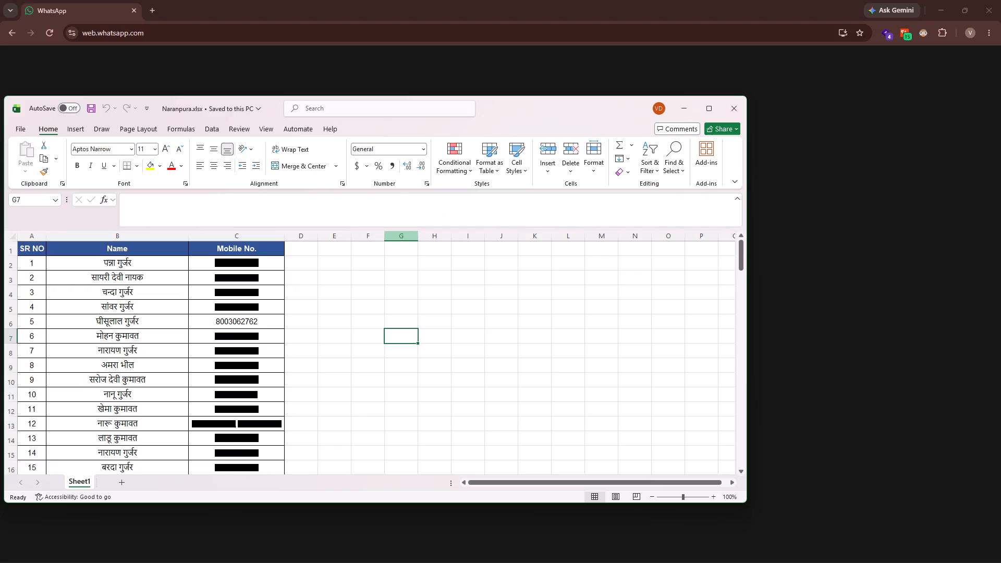
scroll(116, 356, "down", 10)
scroll(51, 346, "down", 3)
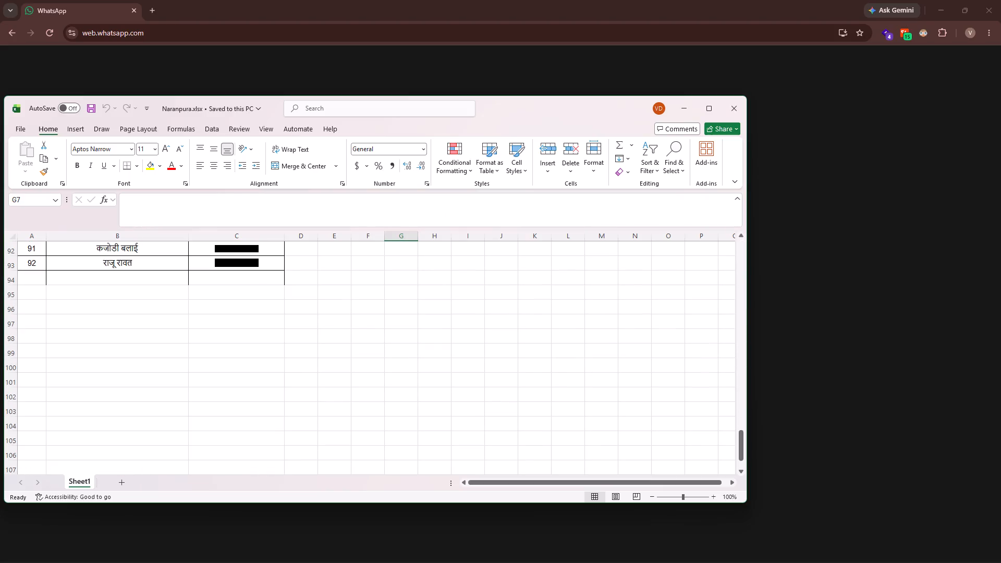
scroll(51, 338, "down", 3)
scroll(51, 338, "up", 2)
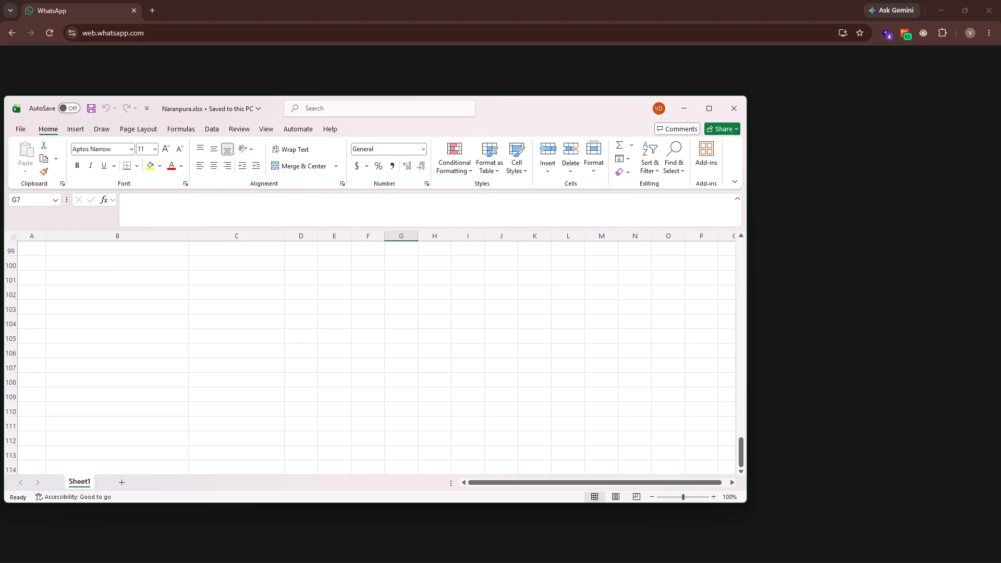
scroll(50, 338, "up", 3)
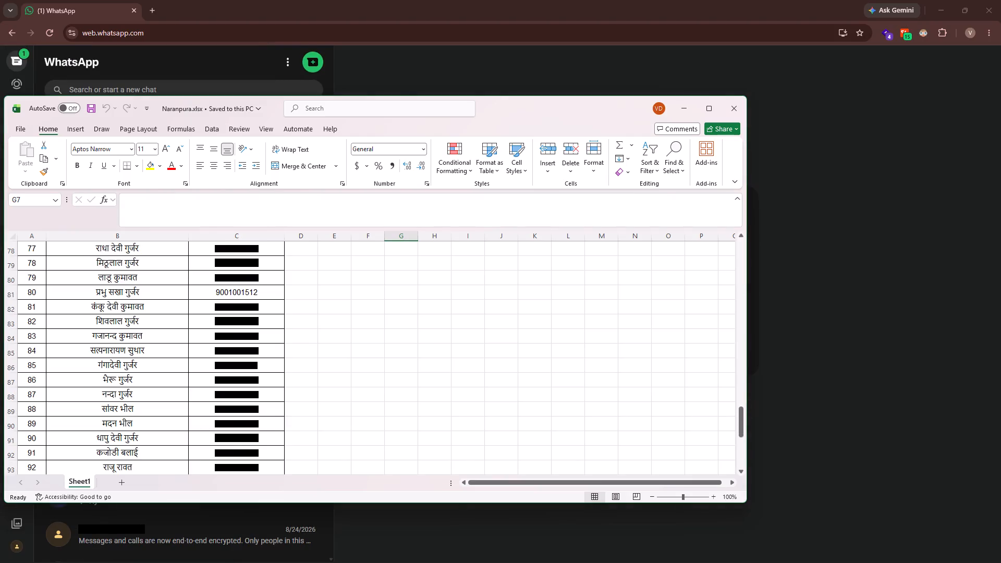
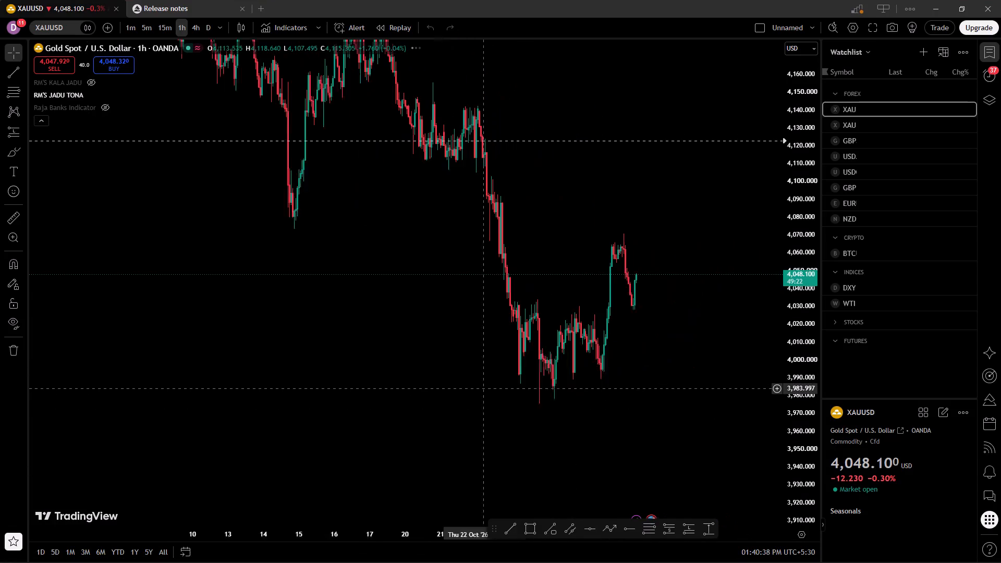
left_click_drag(474, 388, 472, 388)
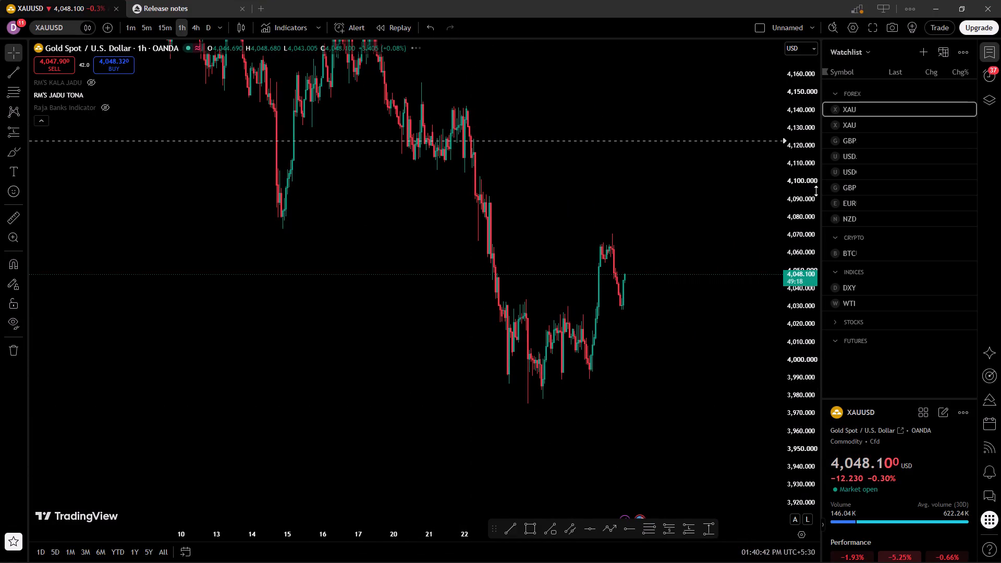
left_click_drag(690, 321, 615, 344)
scroll(611, 342, "up", 5)
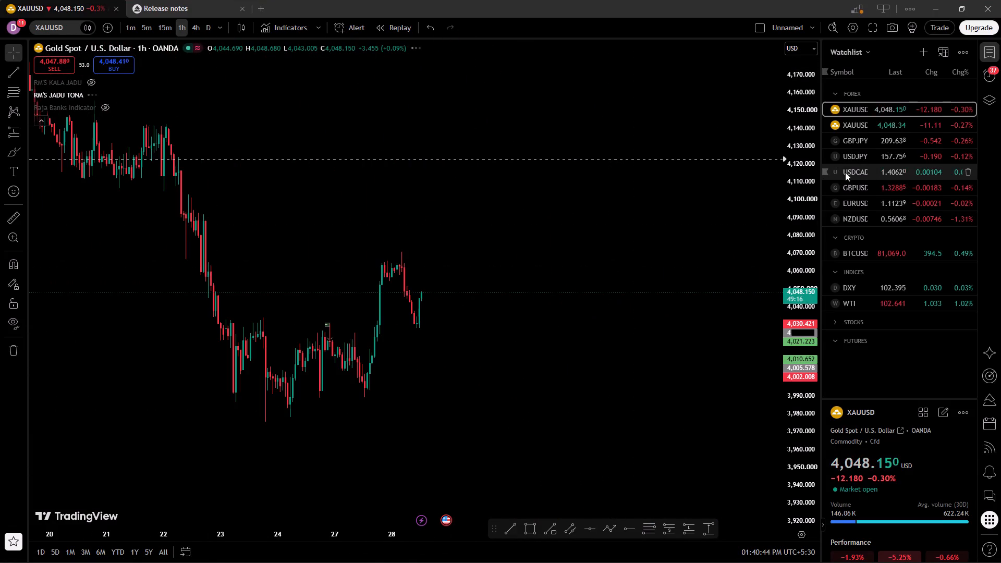
left_click_drag(478, 385, 718, 319)
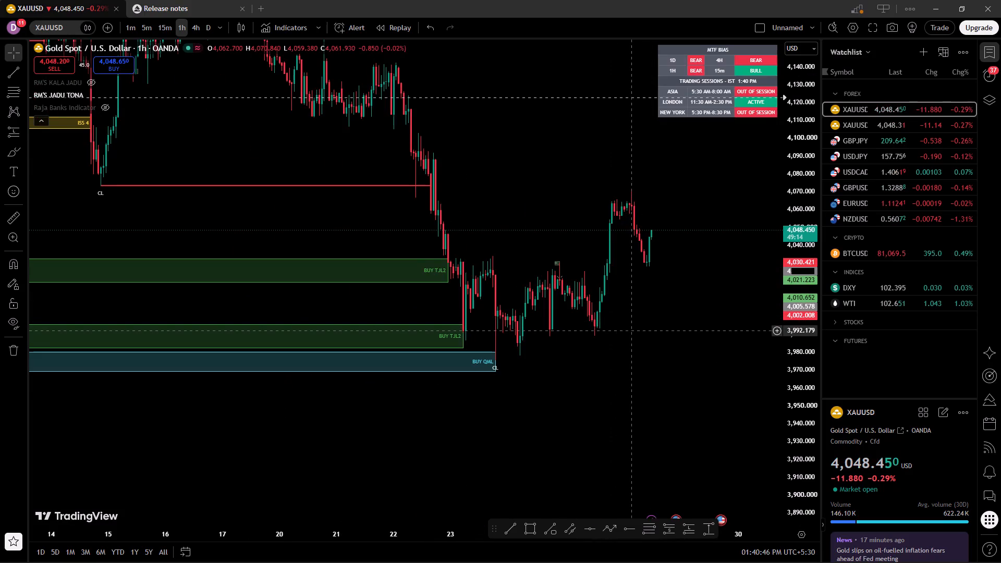
left_click_drag(631, 331, 593, 365)
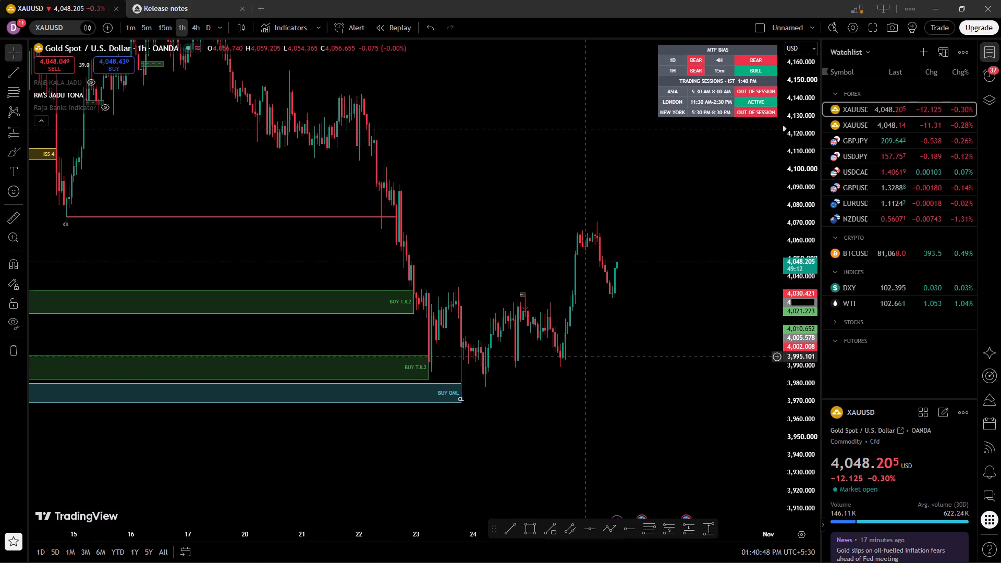
scroll(575, 346, "up", 2)
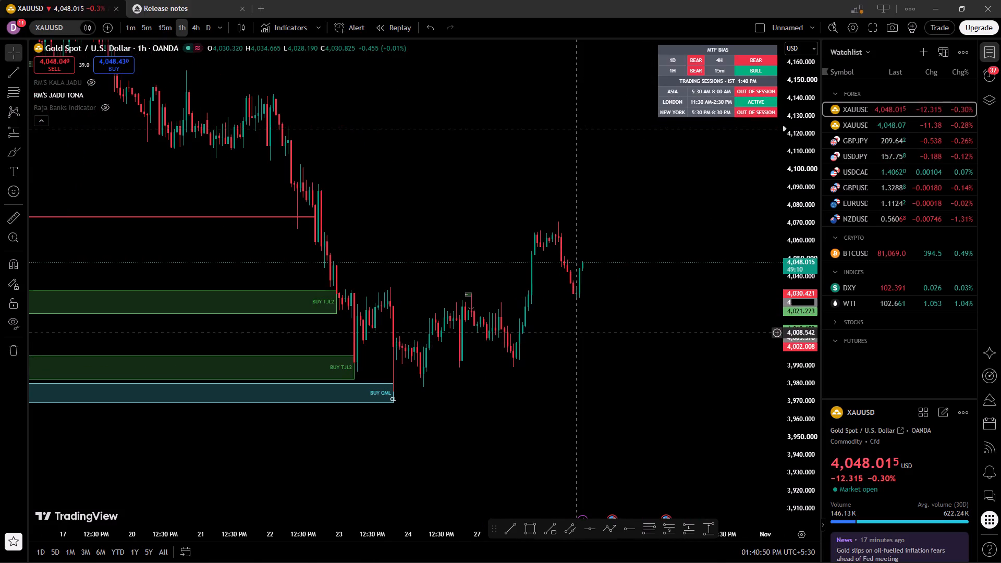
left_click_drag(577, 333, 511, 367)
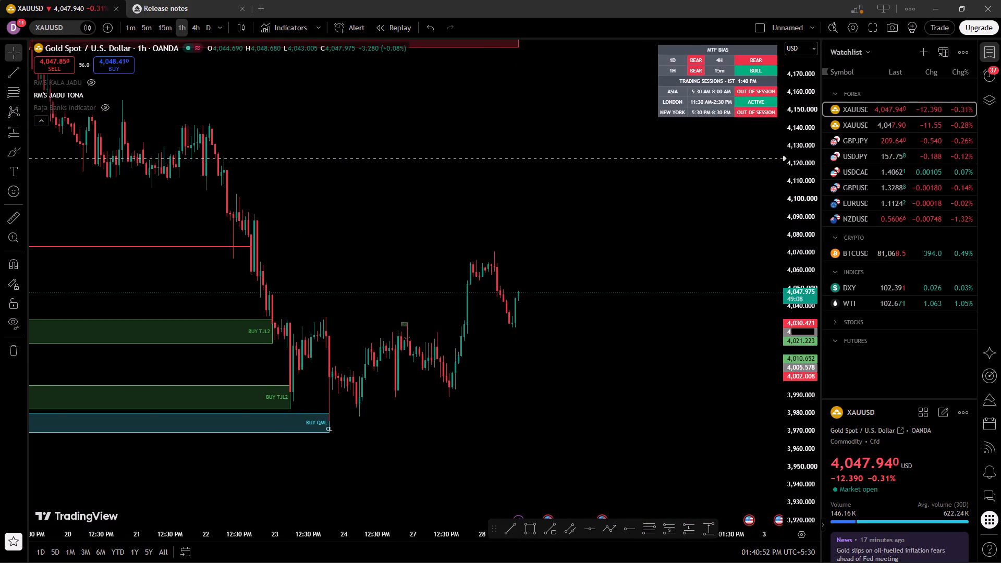
Move the floating drawing toolbar clear of the chart's time axis.
left_click_drag(491, 535, 342, 503)
Compare the recent 1-hour gold price action on the OANDA XAUUSD chart with the FXCM XAUUSD chart.
left_click_drag(549, 402, 519, 440)
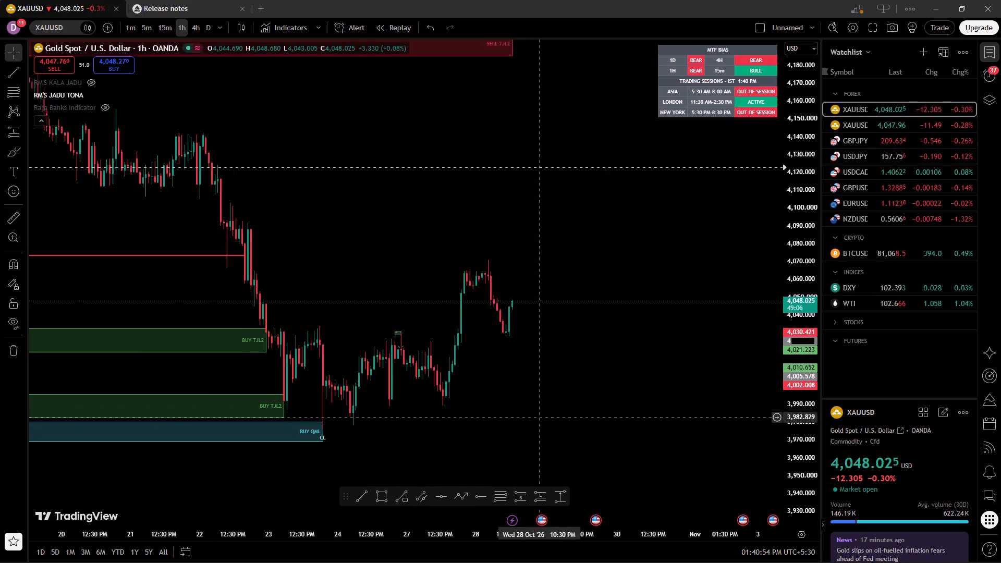
left_click_drag(519, 440, 511, 444)
scroll(497, 417, "up", 2)
scroll(490, 404, "down", 1)
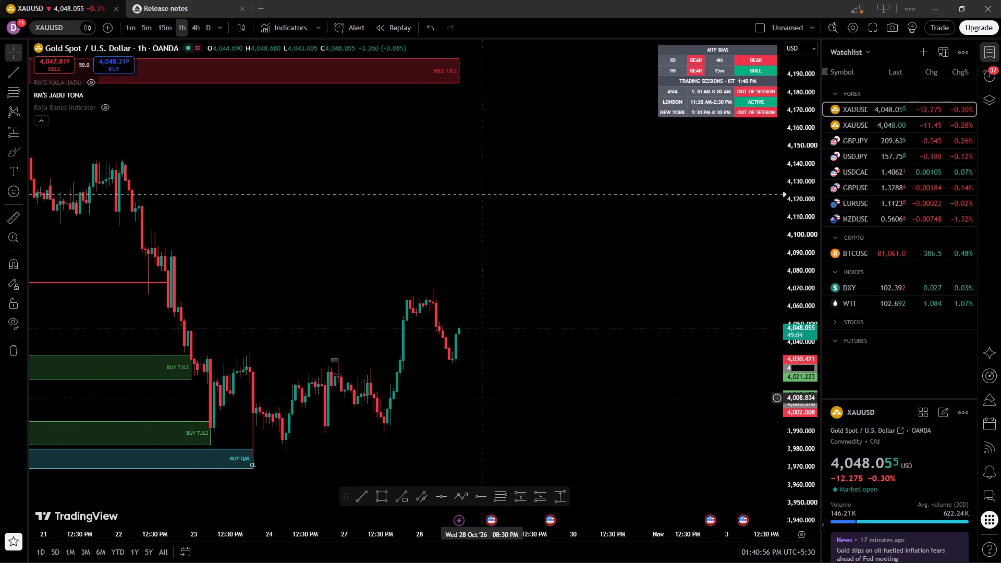
left_click_drag(453, 402, 494, 383)
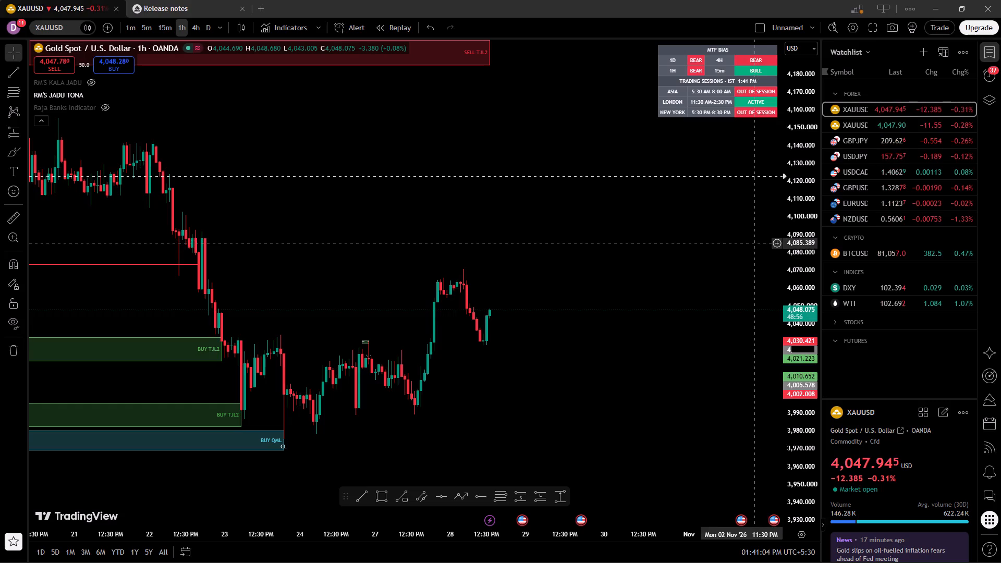
left_click(849, 121)
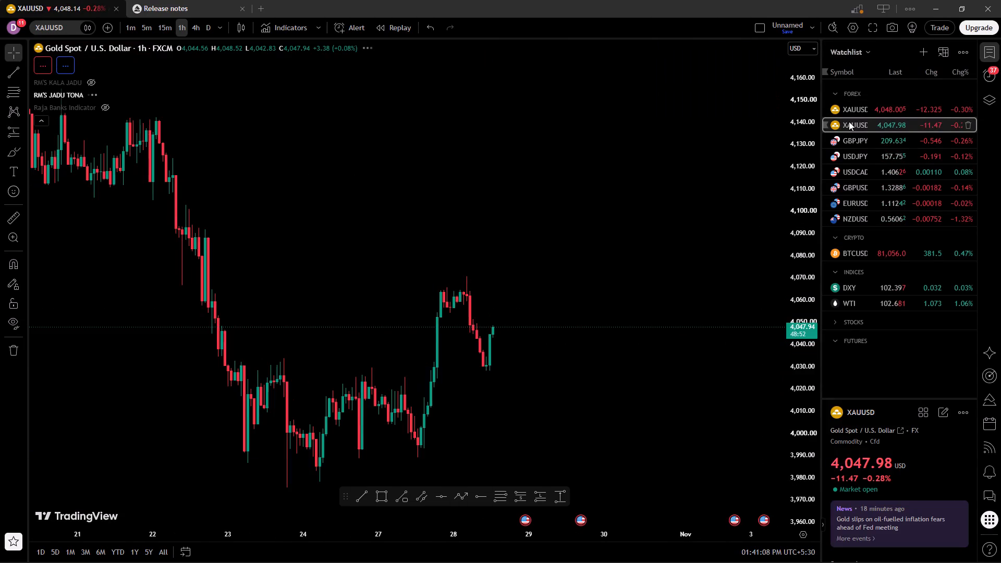
left_click_drag(686, 401, 709, 312)
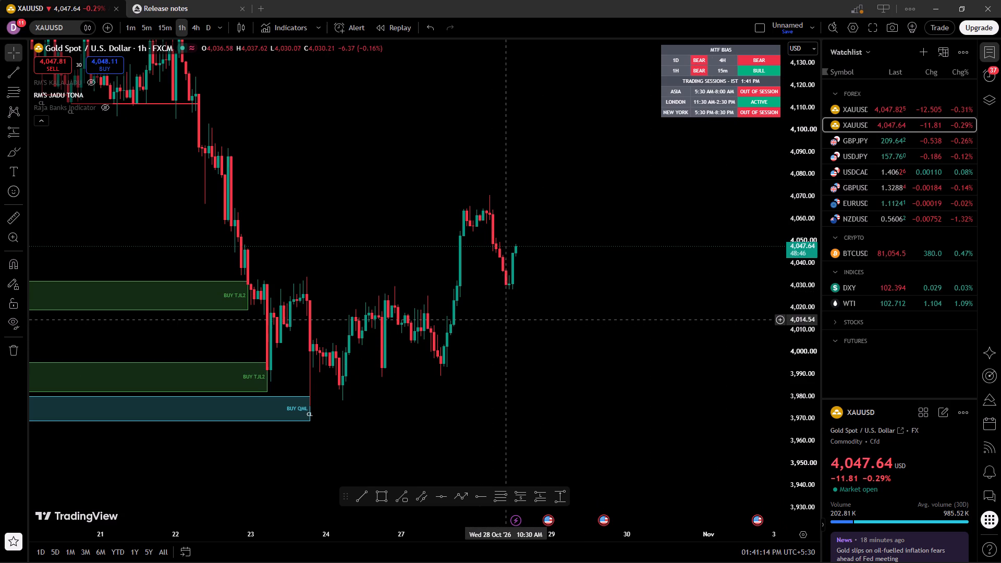
left_click_drag(610, 332, 587, 355)
left_click_drag(504, 345, 568, 363)
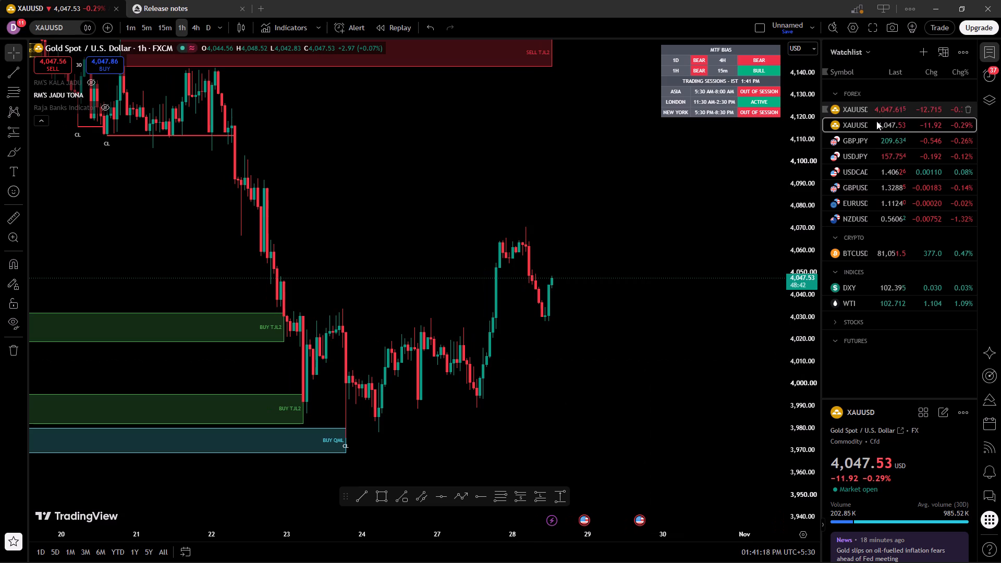
Return to the OANDA XAUUSD chart and set its interval to 15 minutes.
left_click(875, 108)
key("1")
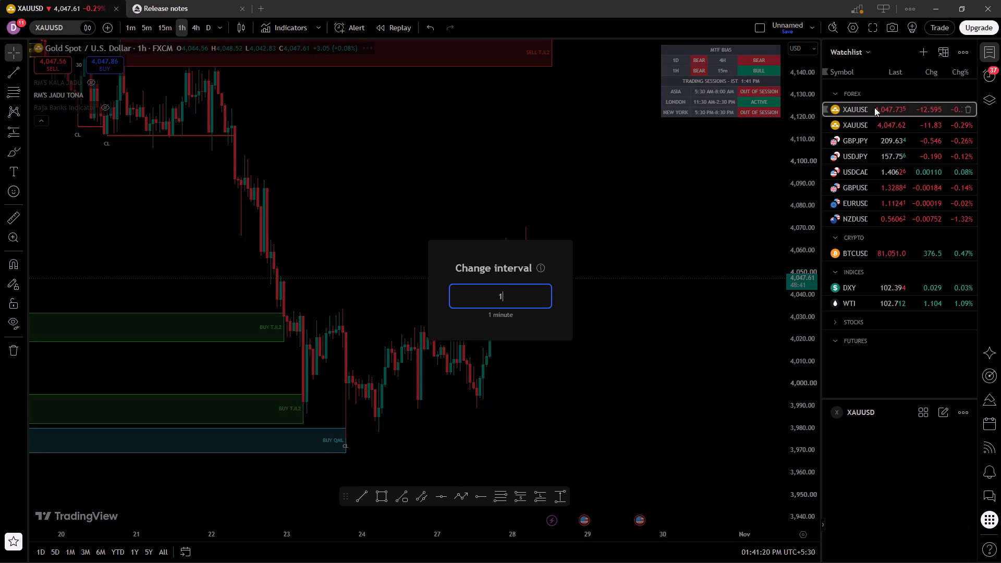
key("Return")
type("15")
key("Return")
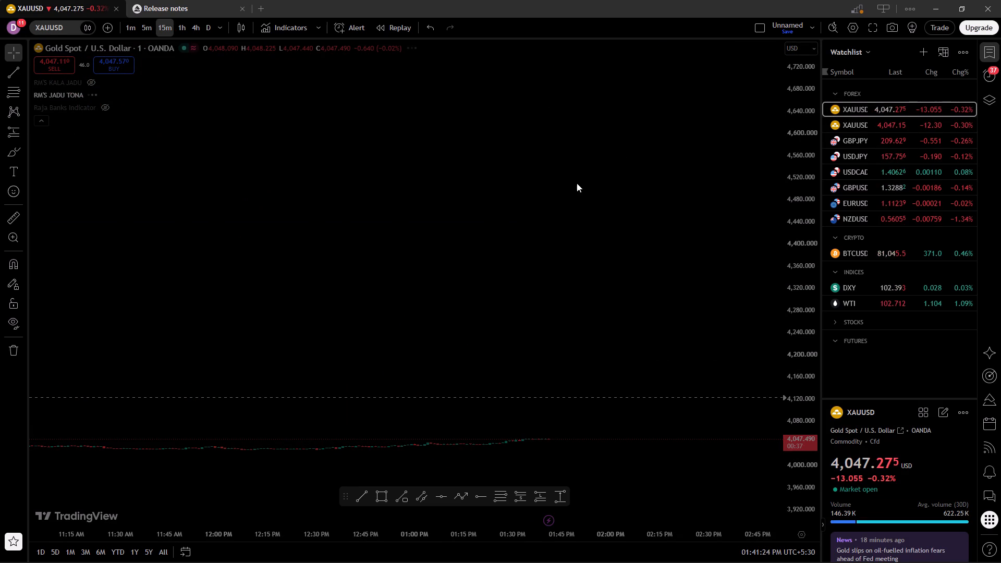
Reset the 15-minute chart view and rescale the price axis to examine the latest candles and marked zones.
right_click(575, 185)
scroll(589, 222, "down", 4)
left_click_drag(620, 211, 618, 106)
right_click(548, 165)
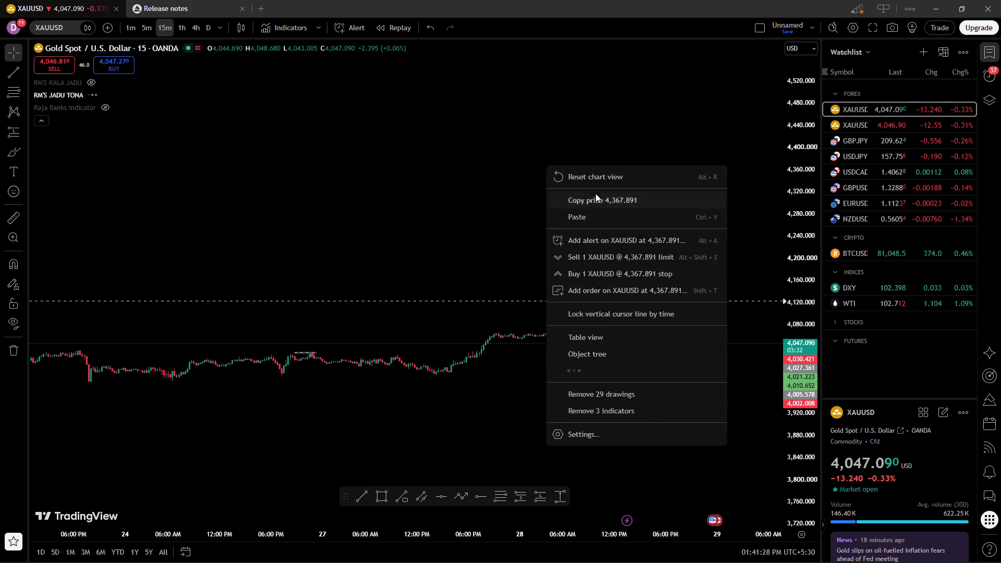
left_click(595, 176)
left_click_drag(816, 480, 797, 215)
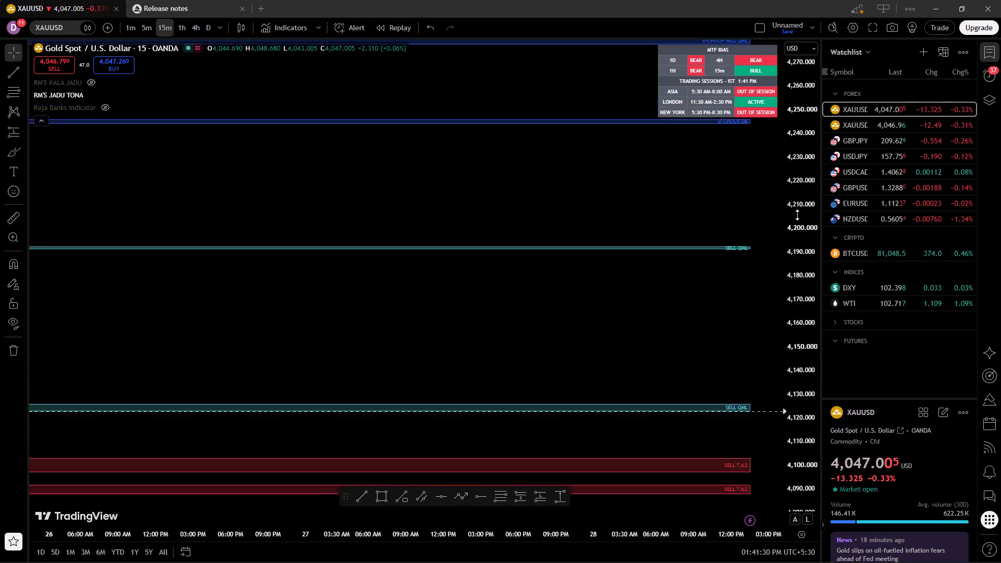
left_click_drag(797, 215, 797, 170)
left_click_drag(686, 399, 601, 54)
scroll(627, 142, "down", 2)
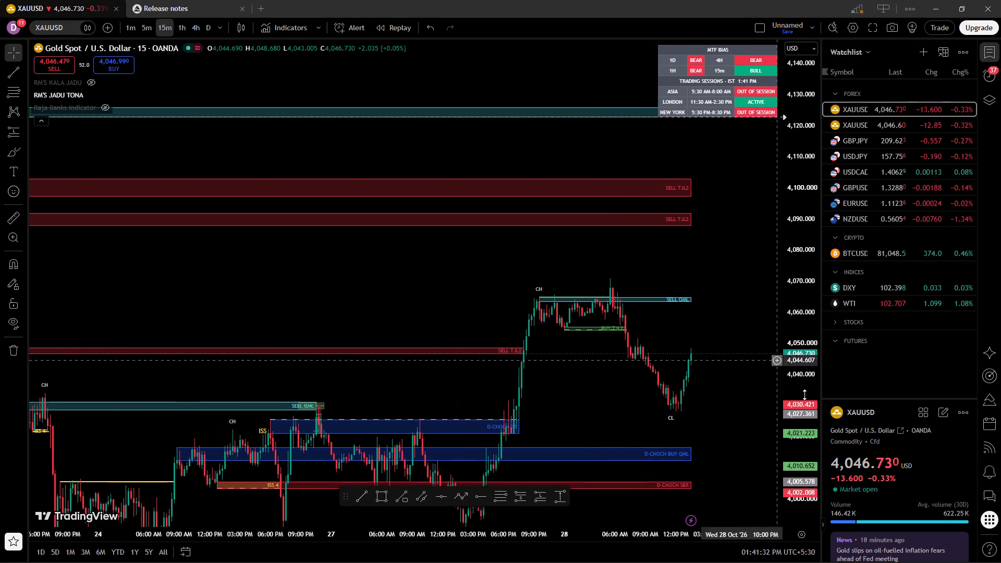
Examine the recent 15-minute OANDA XAUUSD candles around the marked buy and sell zones at a closer scale.
left_click_drag(811, 423, 810, 144)
left_click_drag(724, 405, 703, 201)
scroll(702, 225, "up", 4)
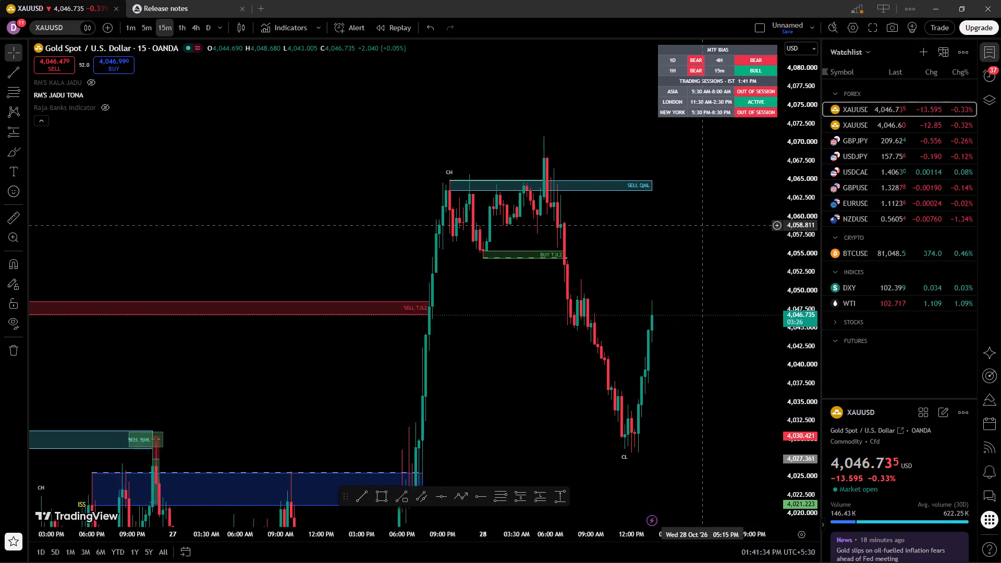
scroll(636, 216, "up", 1)
left_click_drag(613, 262, 599, 190)
left_click_drag(599, 190, 580, 230)
scroll(567, 227, "down", 1)
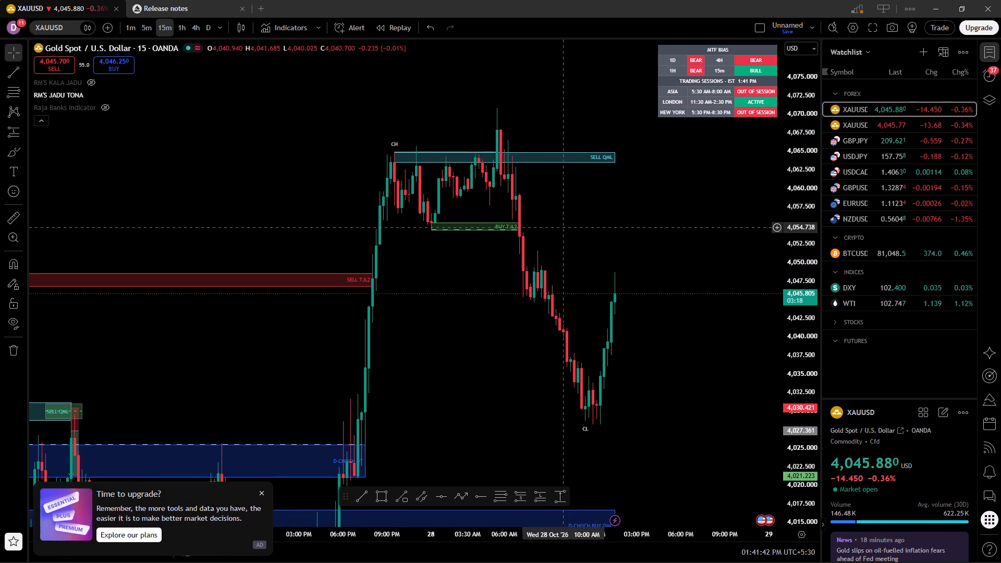
scroll(685, 368, "down", 1)
scroll(664, 362, "up", 2)
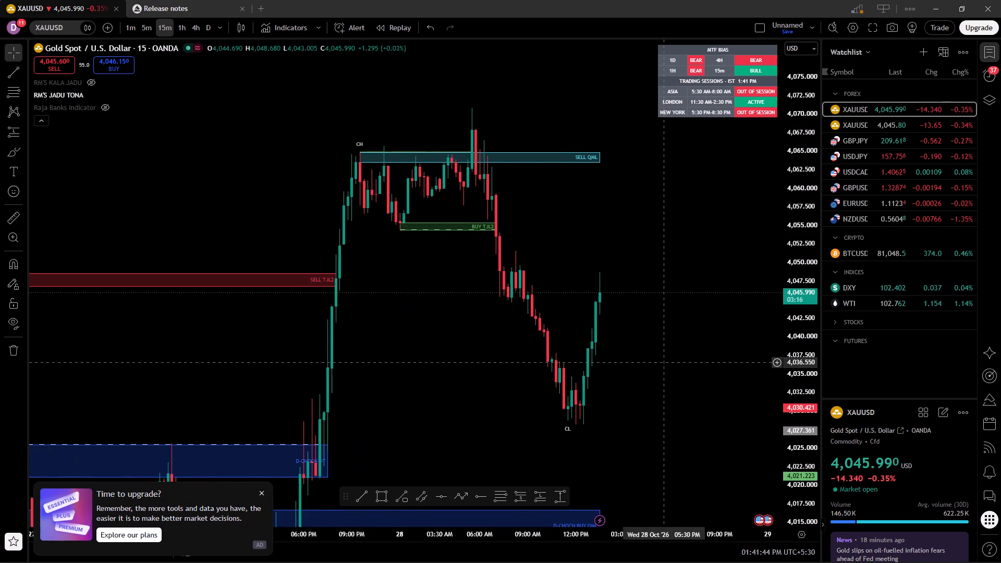
scroll(664, 362, "up", 1)
left_click_drag(645, 433, 634, 343)
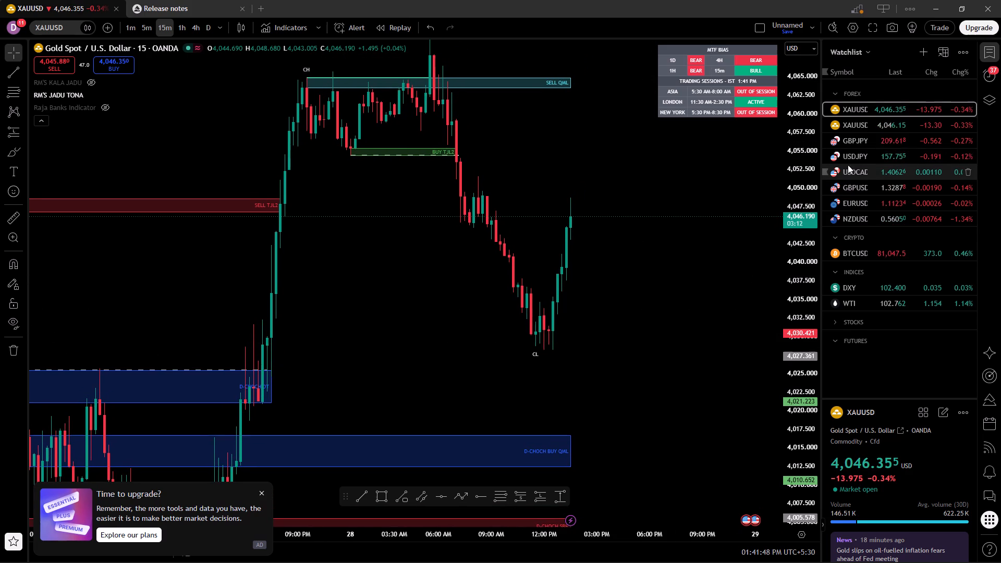
Open the GBPJPY chart from the watchlist, set its interval to 1 hour, and compress the price scale for a wider view.
left_click(863, 141)
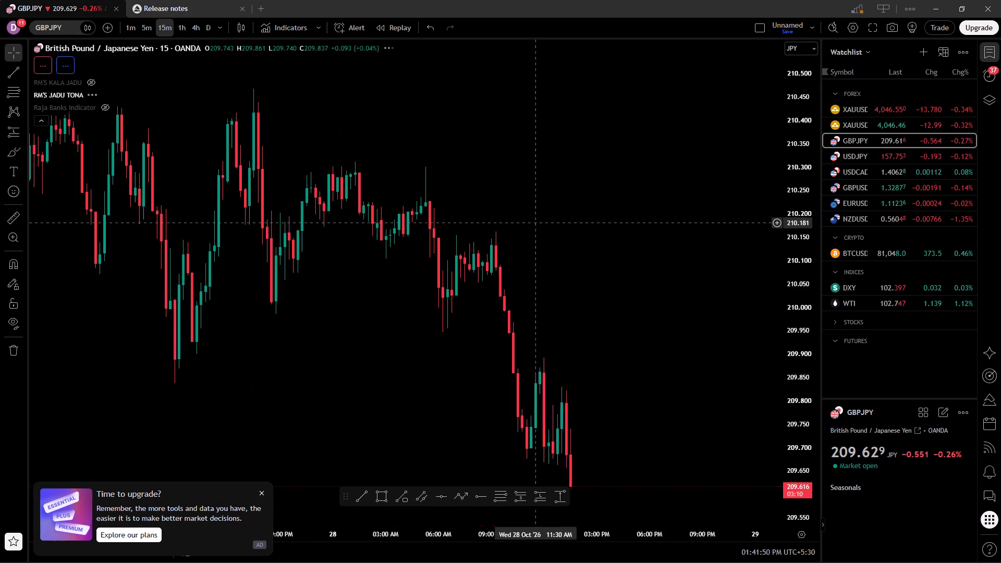
scroll(521, 230, "down", 1)
type("60")
key("Return")
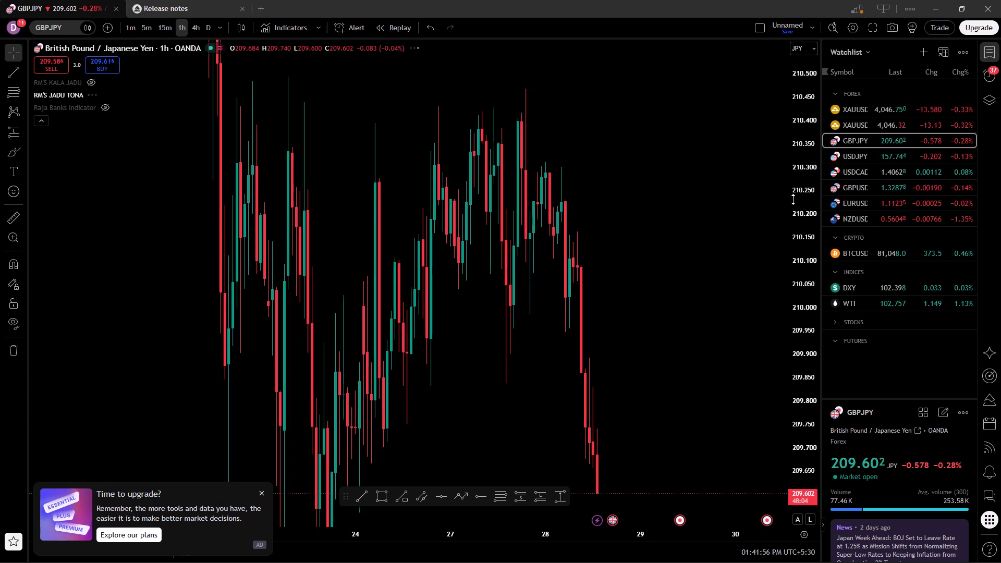
left_click_drag(793, 199, 762, 459)
scroll(610, 344, "down", 4)
left_click_drag(658, 358, 626, 290)
Review the recent 1-hour price action and marked zones on the USDJPY chart and the USDCAD chart.
left_click(880, 156)
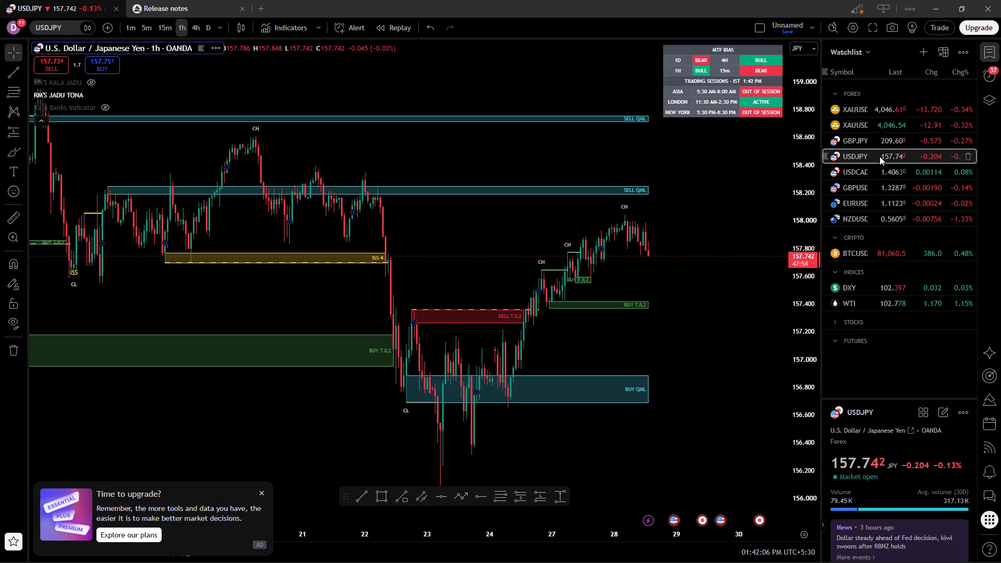
scroll(665, 301, "up", 5)
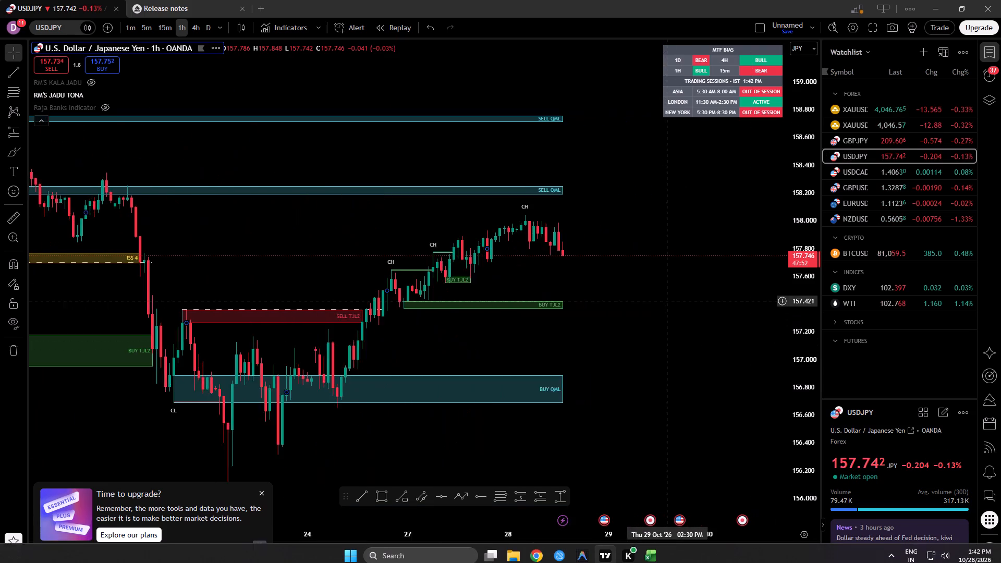
scroll(665, 301, "up", 1)
left_click_drag(637, 327, 670, 389)
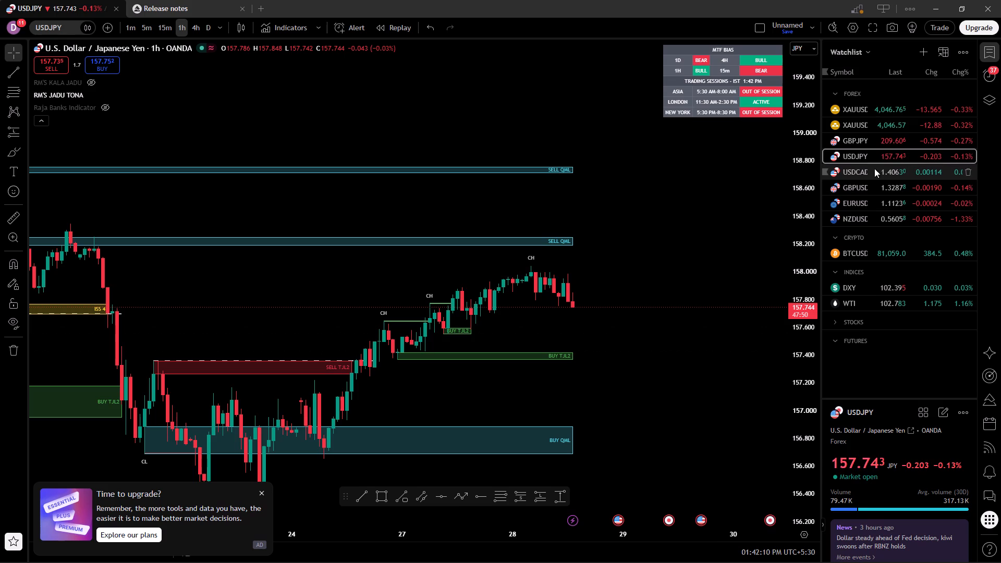
left_click(874, 168)
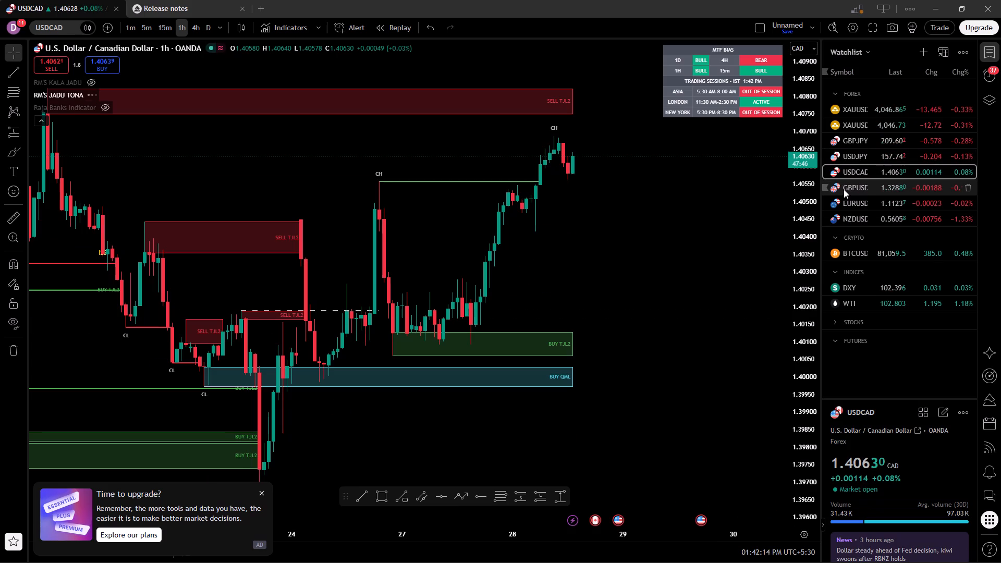
scroll(547, 285, "down", 4)
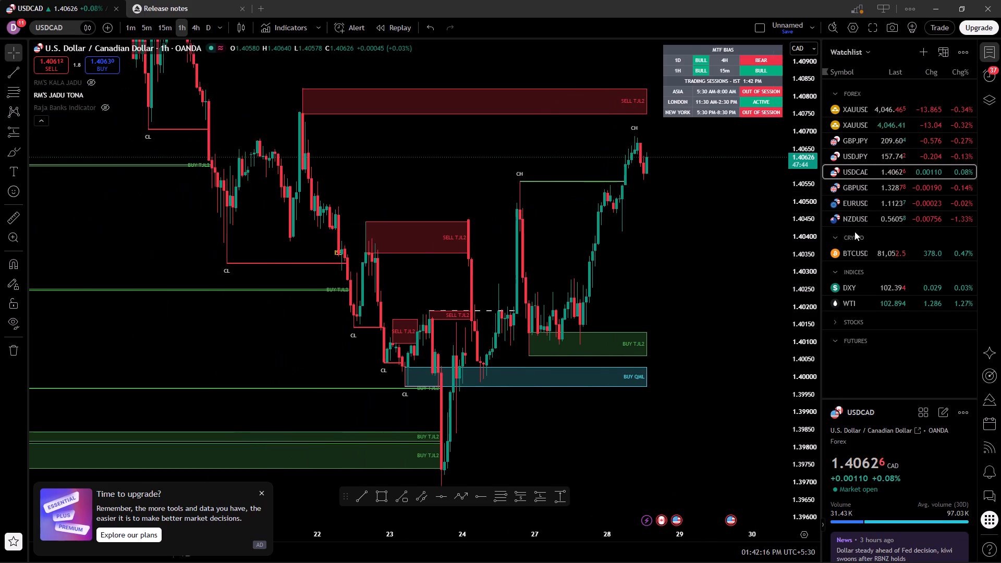
Examine the 1-hour GBPUSD chart, including its recent decline, marked zones and earlier price structure.
left_click(876, 189)
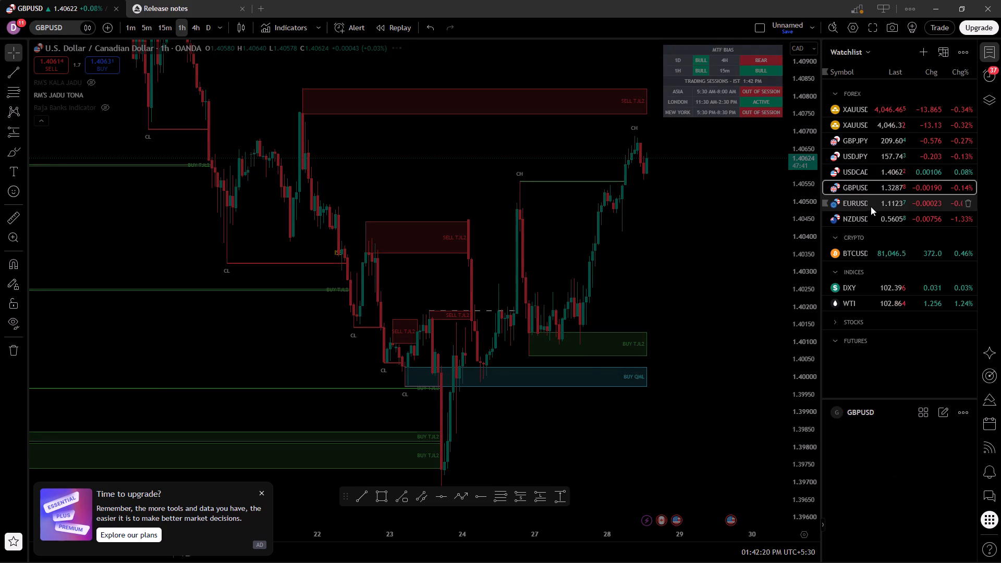
left_click_drag(623, 324, 649, 258)
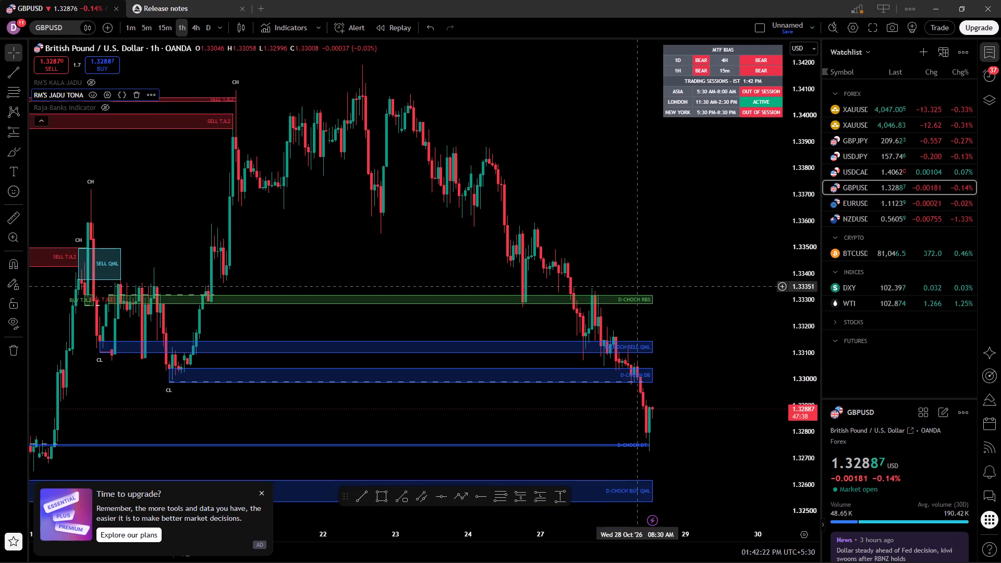
left_click_drag(649, 258, 662, 224)
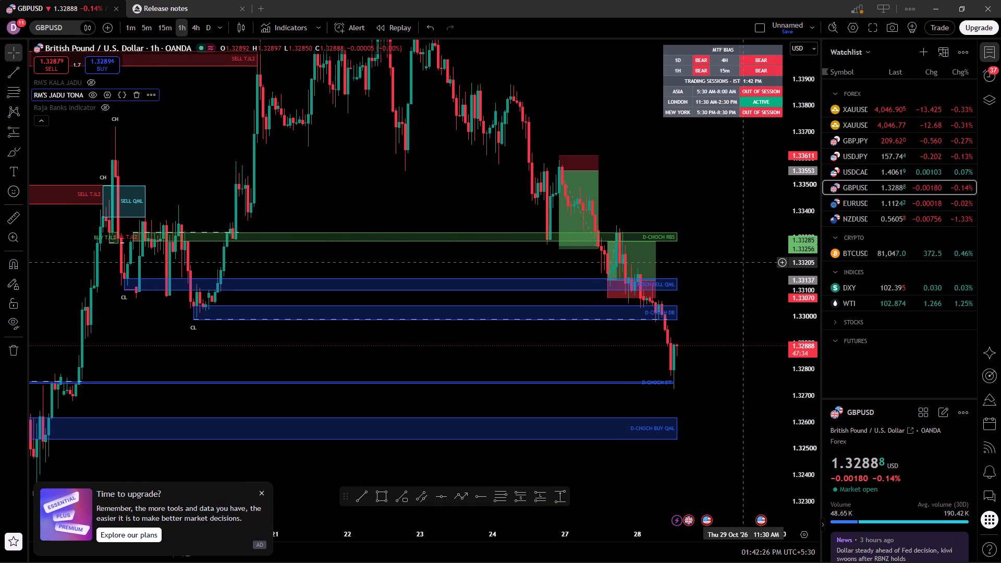
scroll(729, 262, "down", 1)
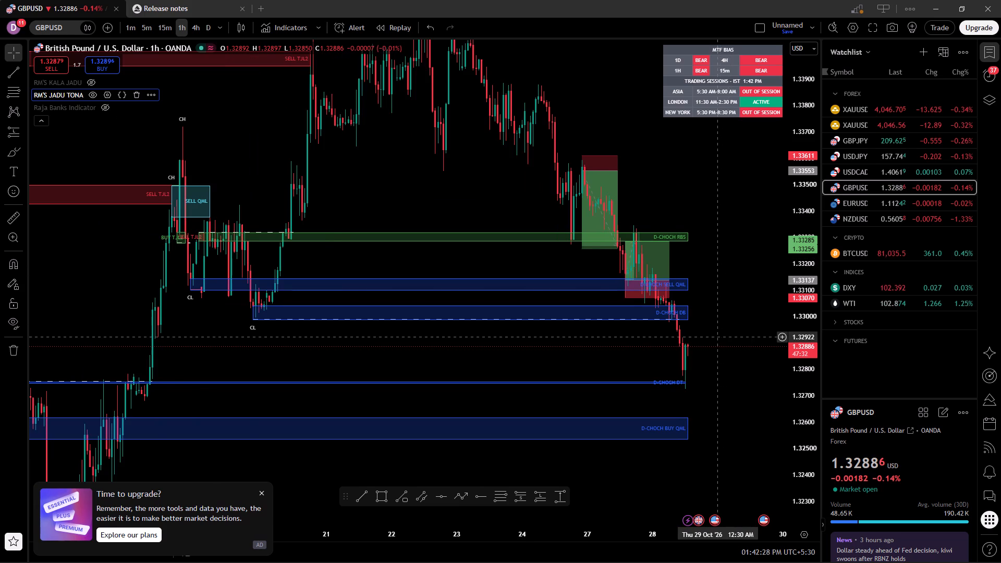
scroll(716, 327, "down", 2)
left_click_drag(721, 329, 642, 292)
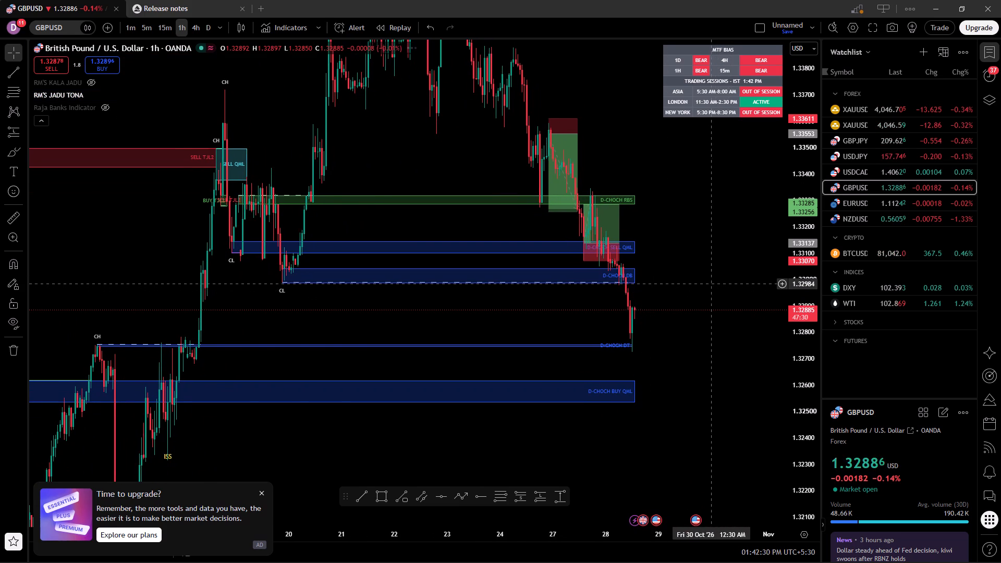
scroll(709, 284, "down", 3)
scroll(704, 284, "up", 2)
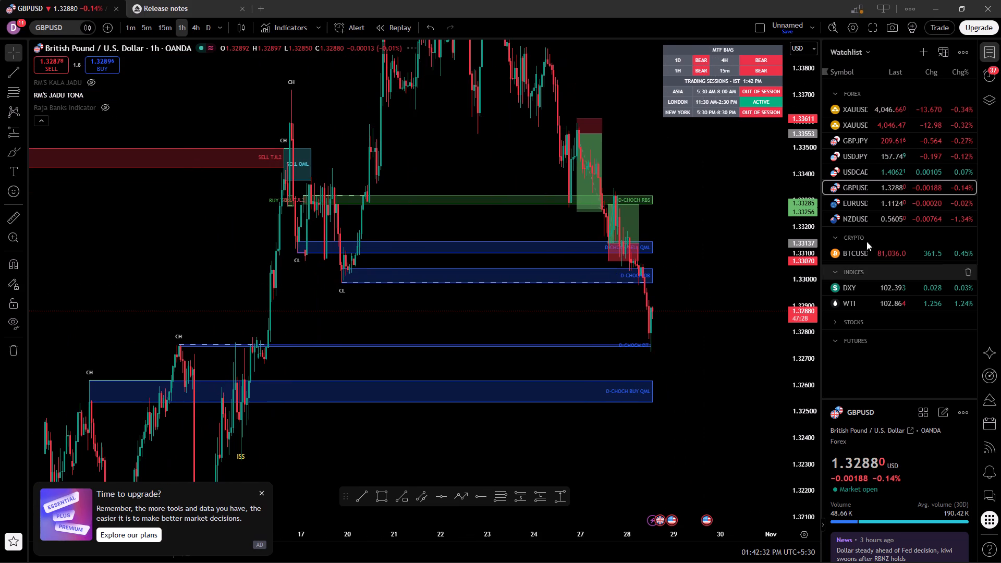
Review the 1-hour EURUSD and NZDUSD charts, examining recent moves against their marked zones and earlier price history.
left_click(871, 199)
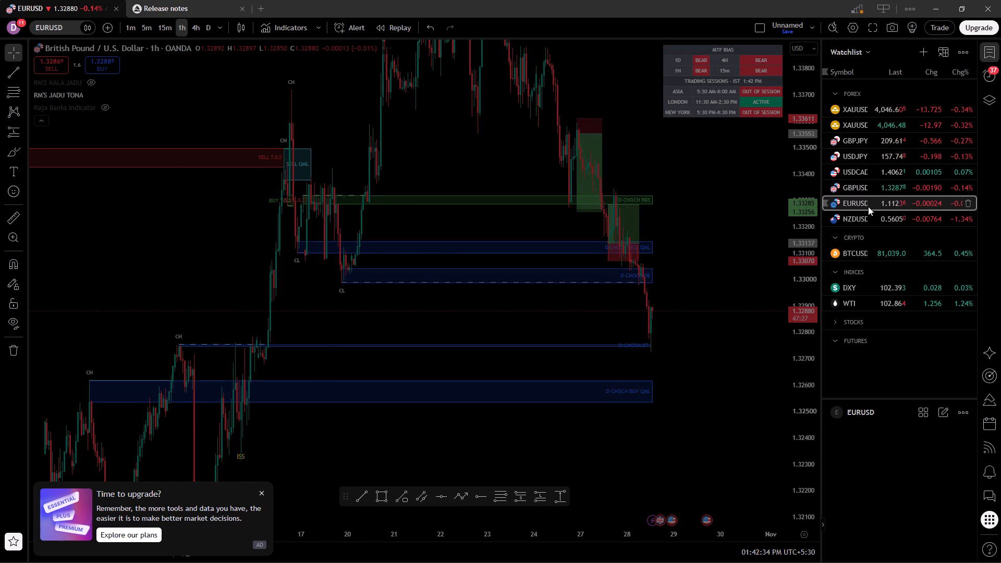
left_click_drag(689, 362, 645, 234)
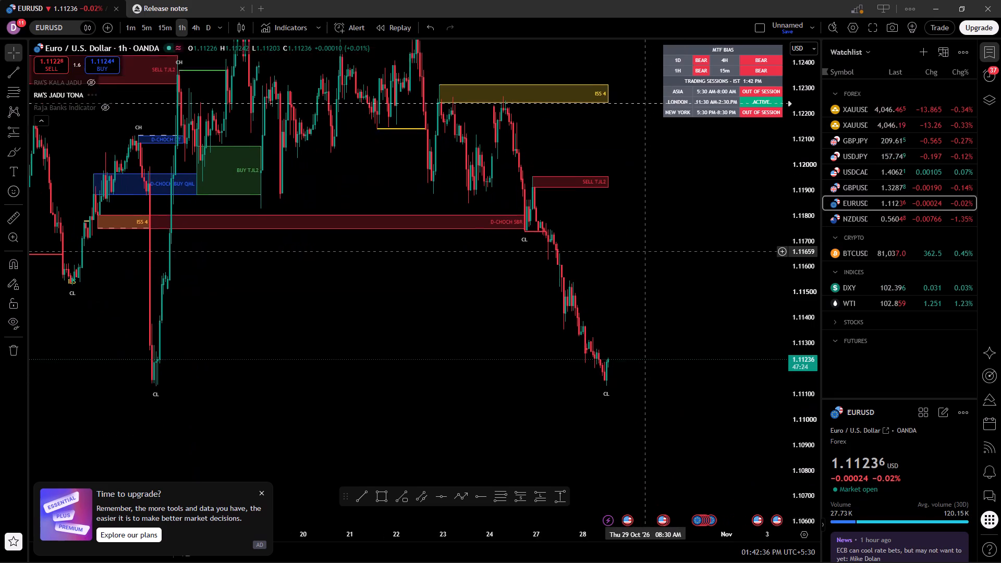
left_click_drag(645, 234, 649, 219)
scroll(652, 224, "down", 3)
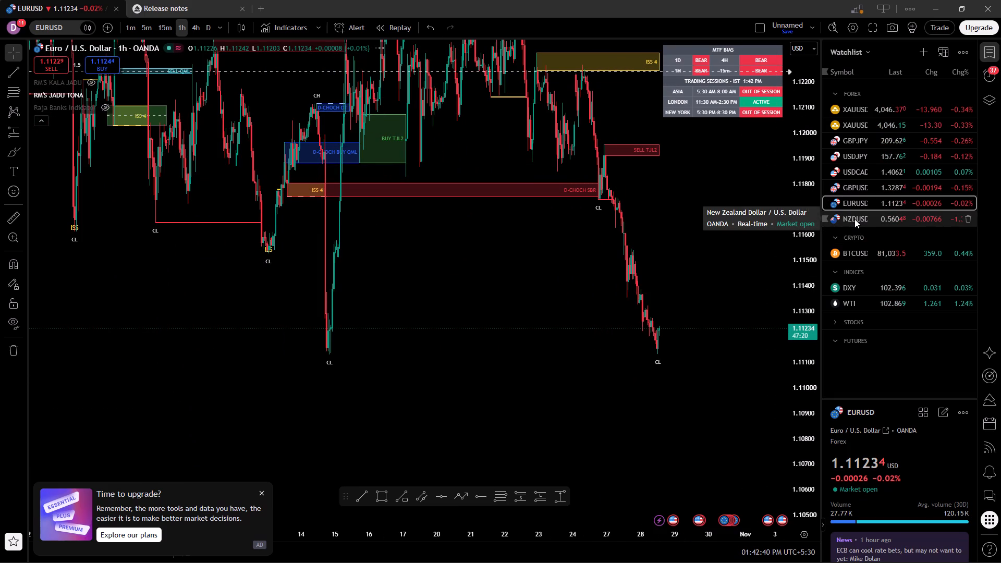
left_click(854, 219)
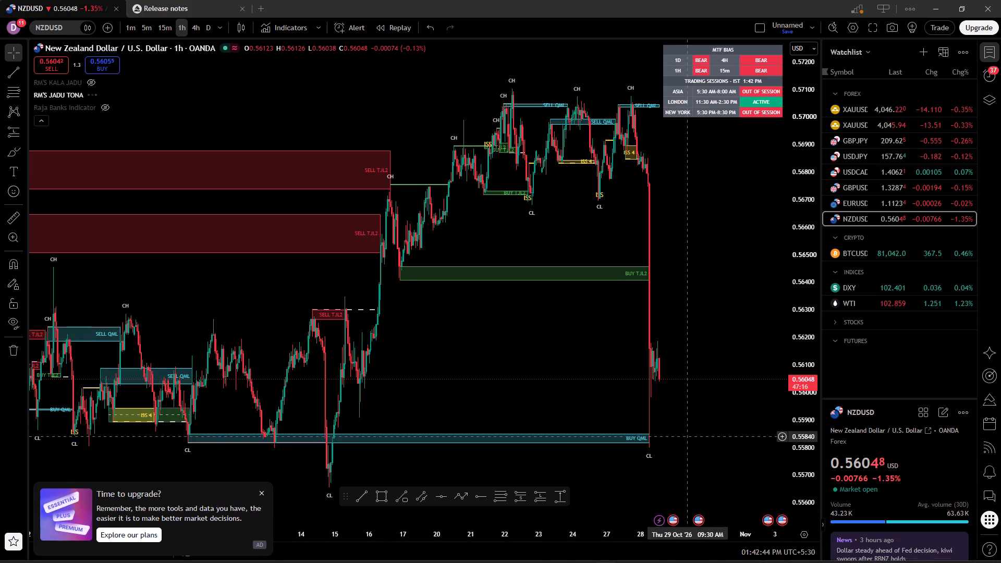
left_click_drag(677, 426, 644, 362)
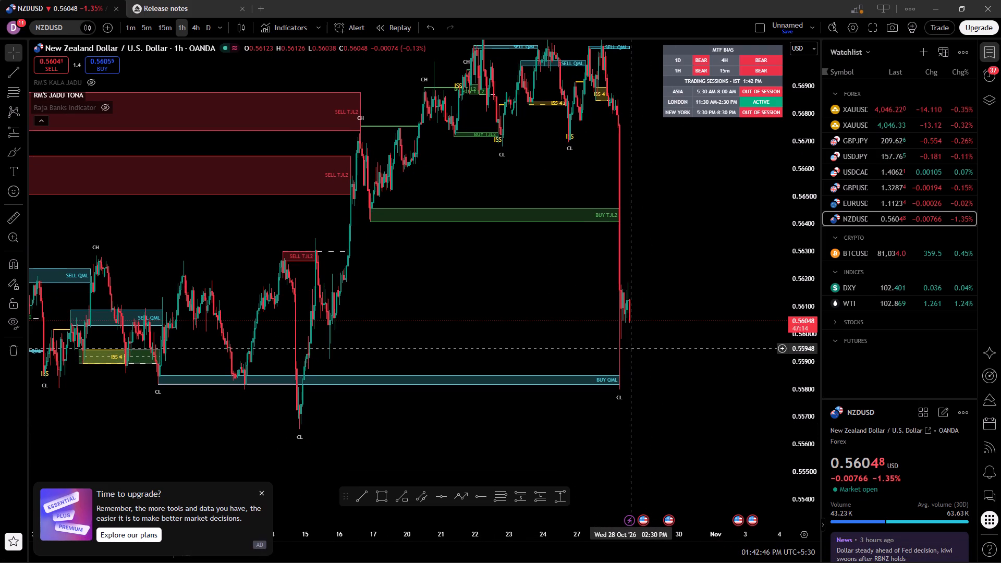
scroll(619, 348, "down", 2)
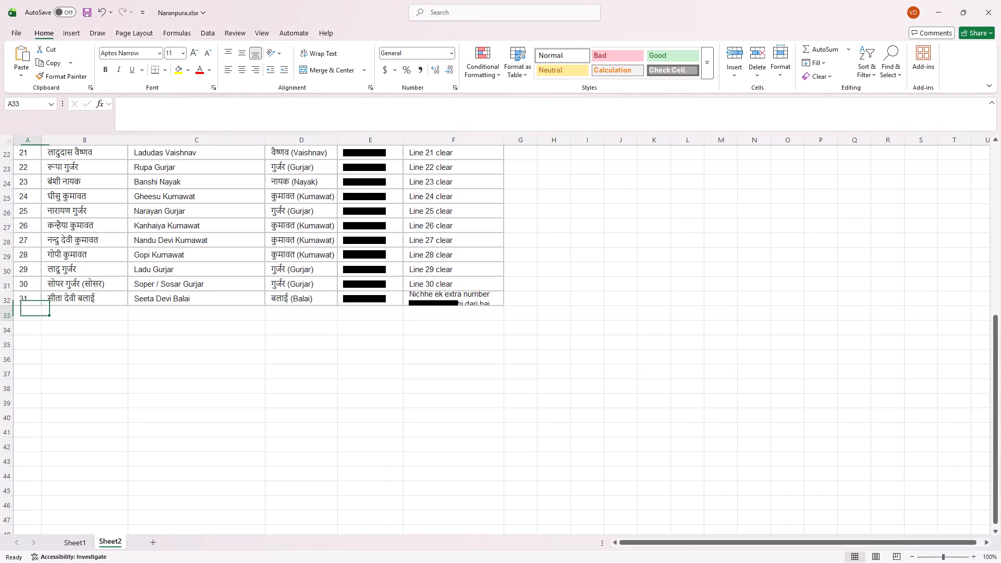
key("ctrl+v")
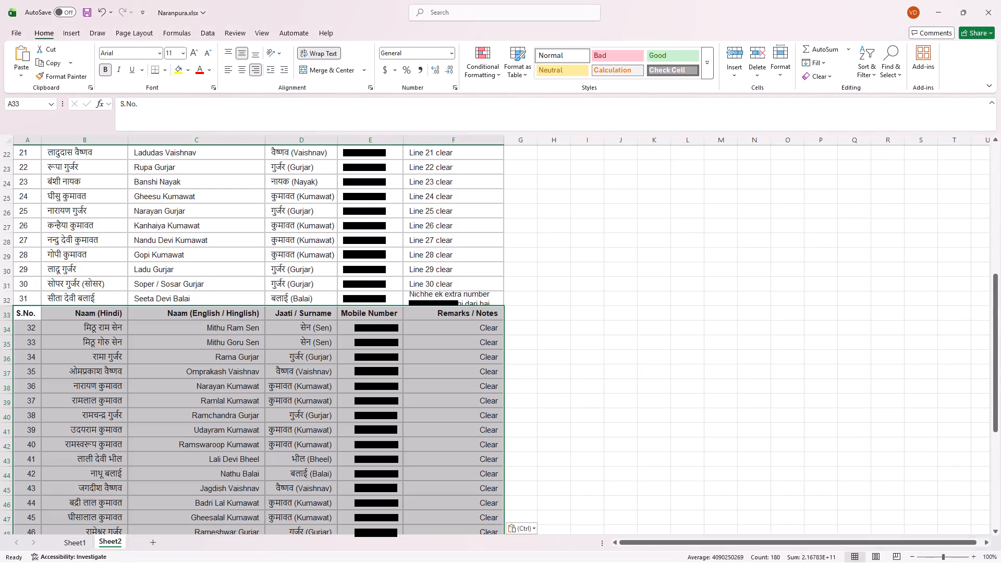
left_click(616, 307)
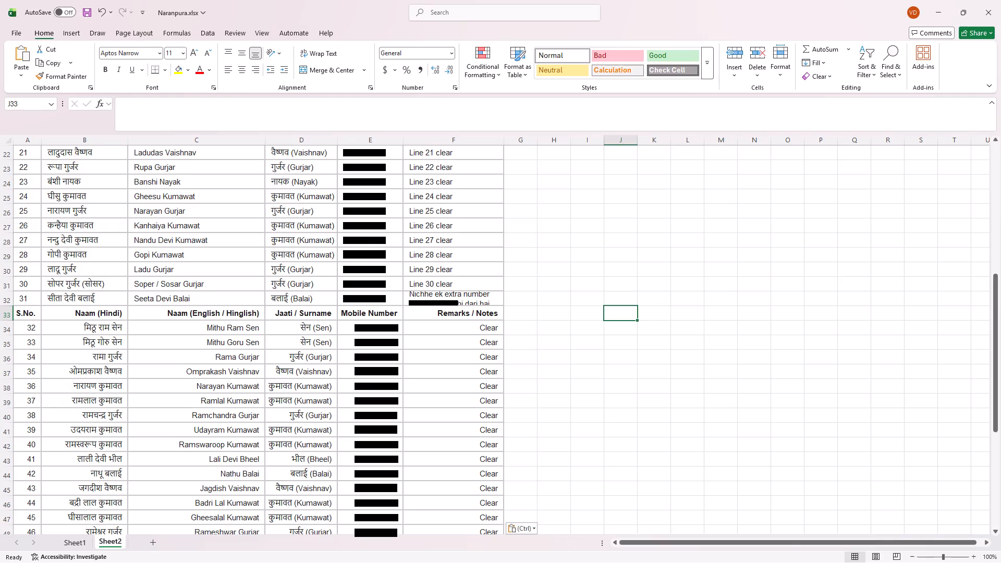
Clear the repeated header in row 33 and delete that row so the two tables run together.
left_click_drag(23, 312, 440, 317)
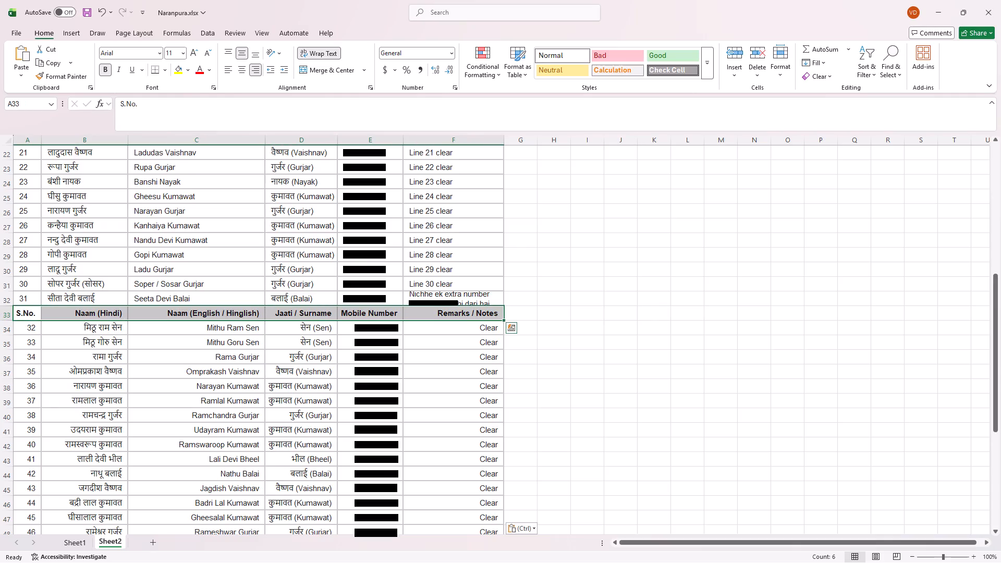
key("Delete")
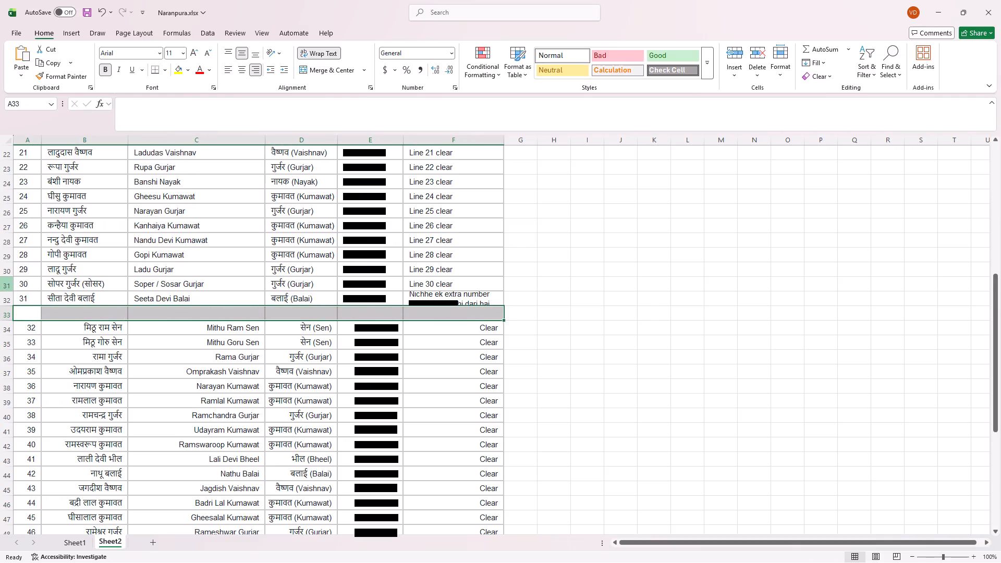
left_click_drag(781, 331, 769, 333)
left_click(19, 313)
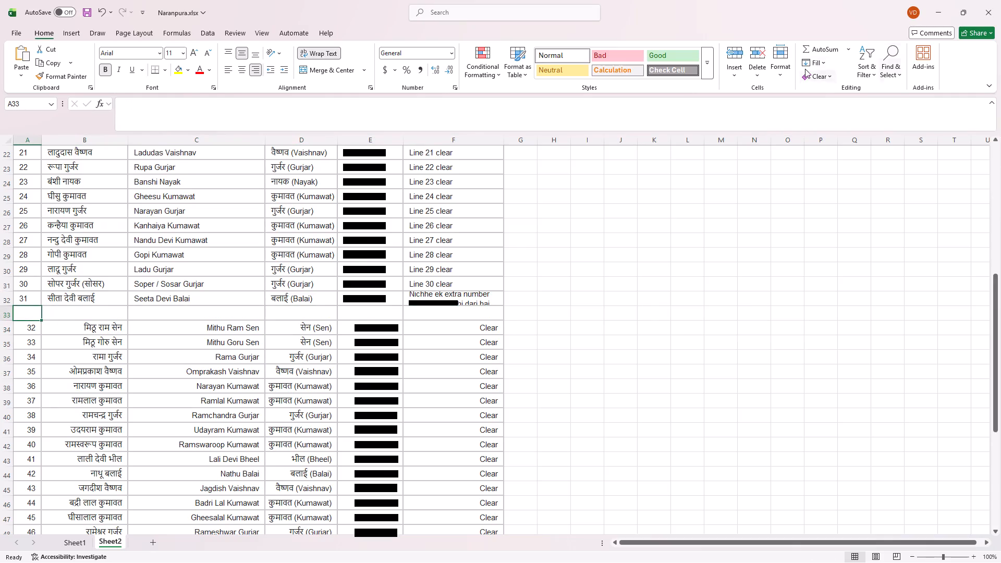
left_click(756, 69)
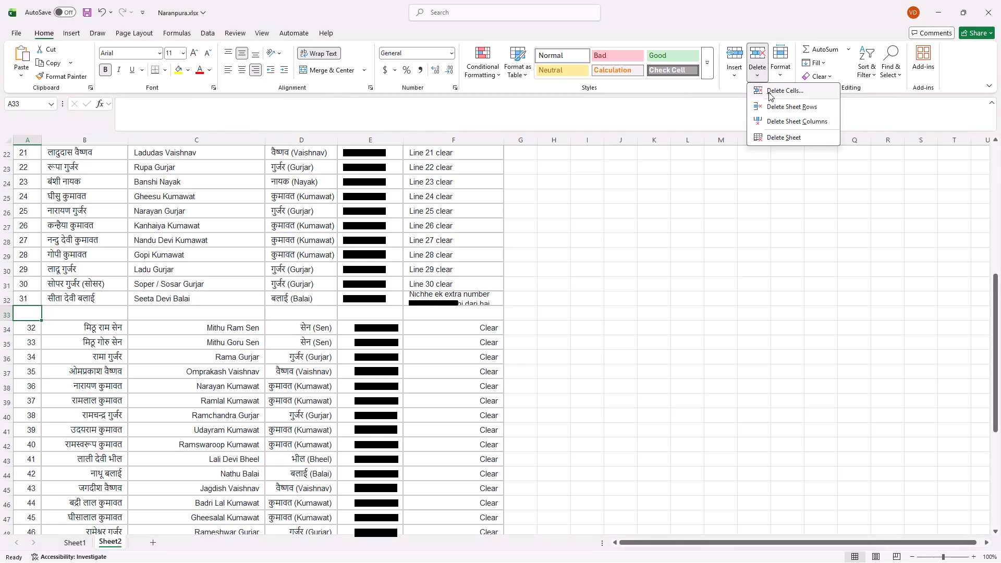
left_click(776, 107)
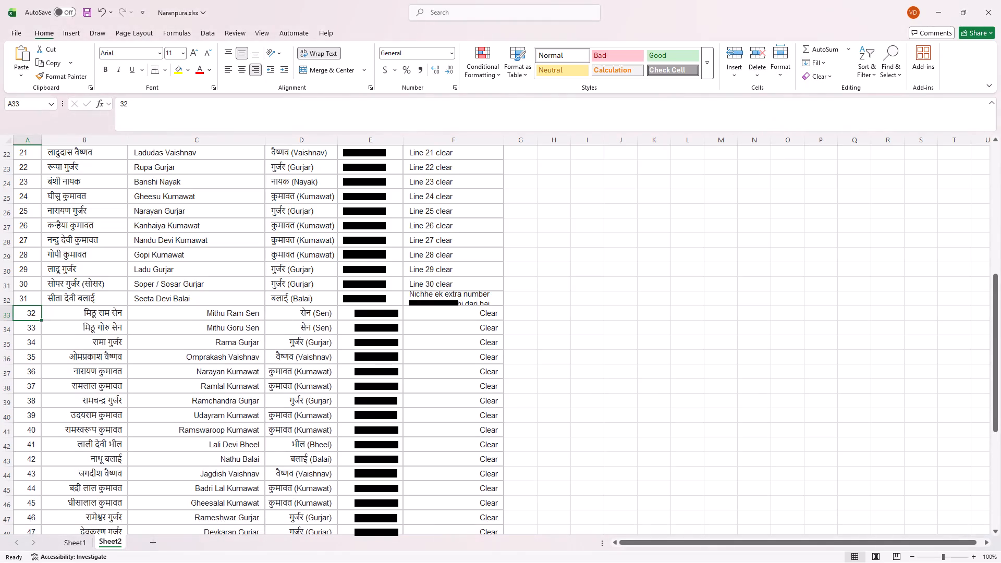
left_click(650, 263)
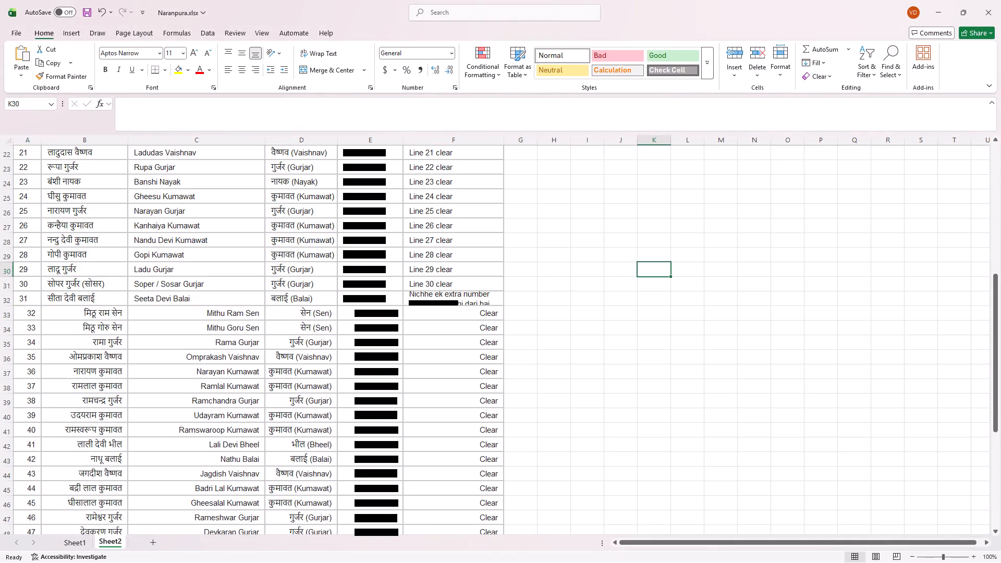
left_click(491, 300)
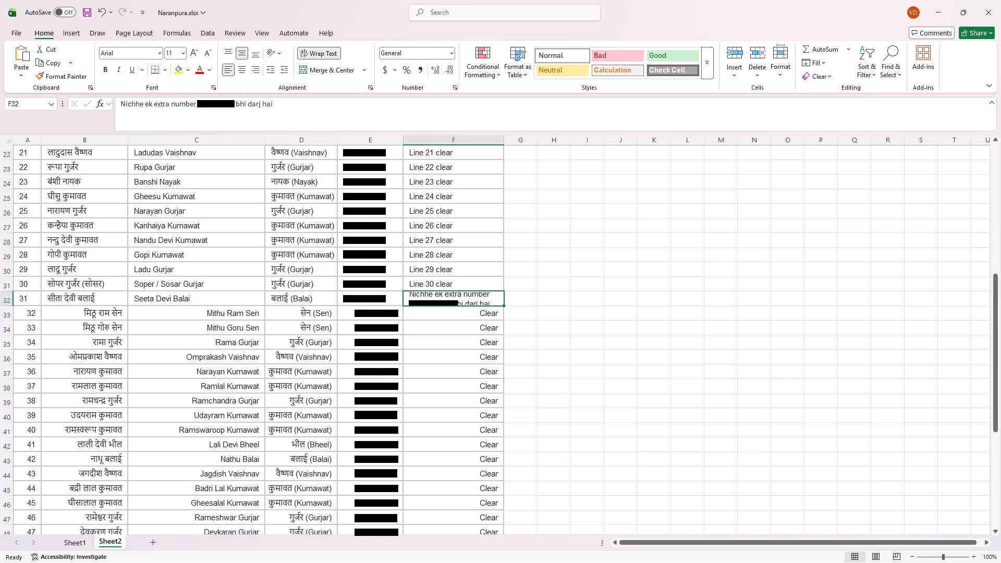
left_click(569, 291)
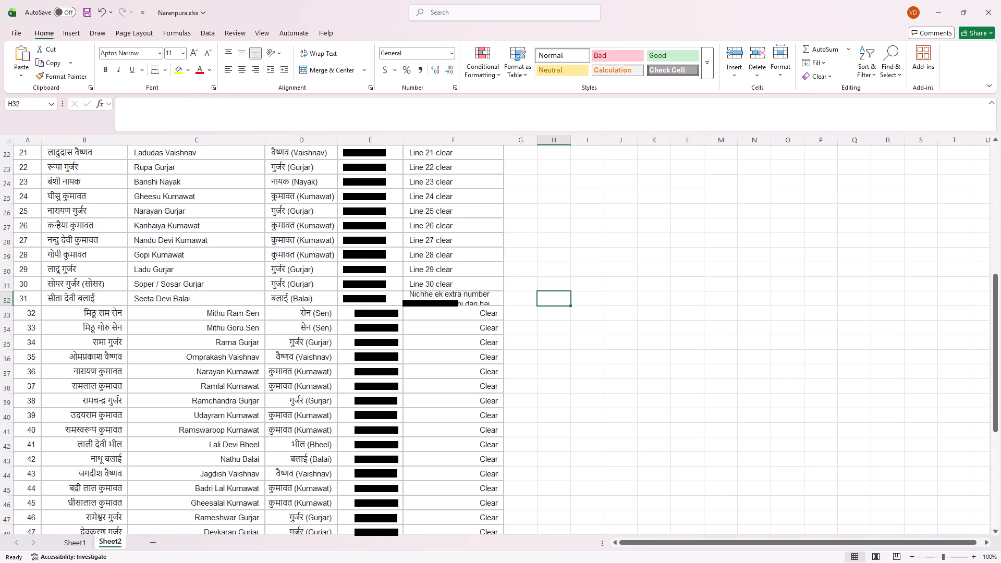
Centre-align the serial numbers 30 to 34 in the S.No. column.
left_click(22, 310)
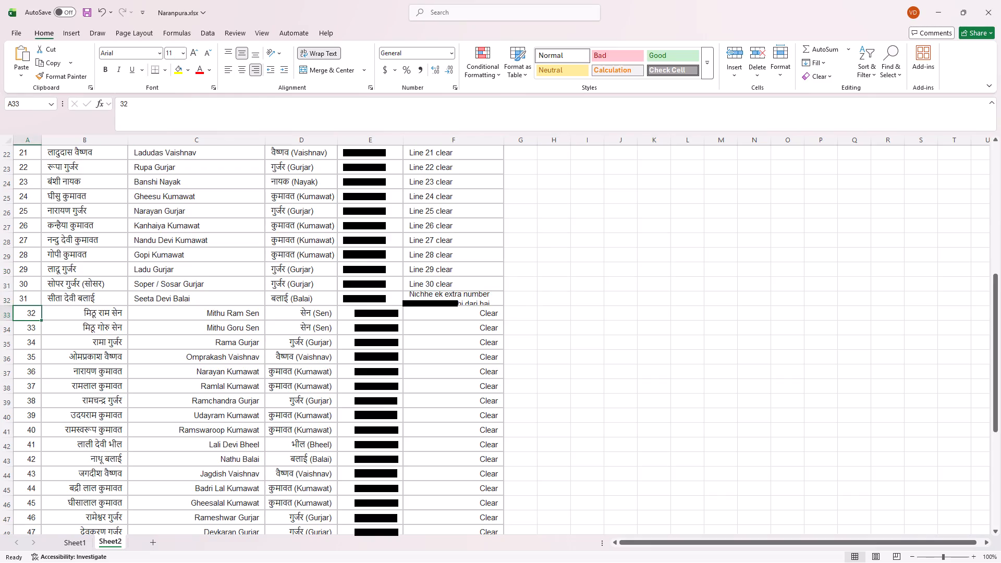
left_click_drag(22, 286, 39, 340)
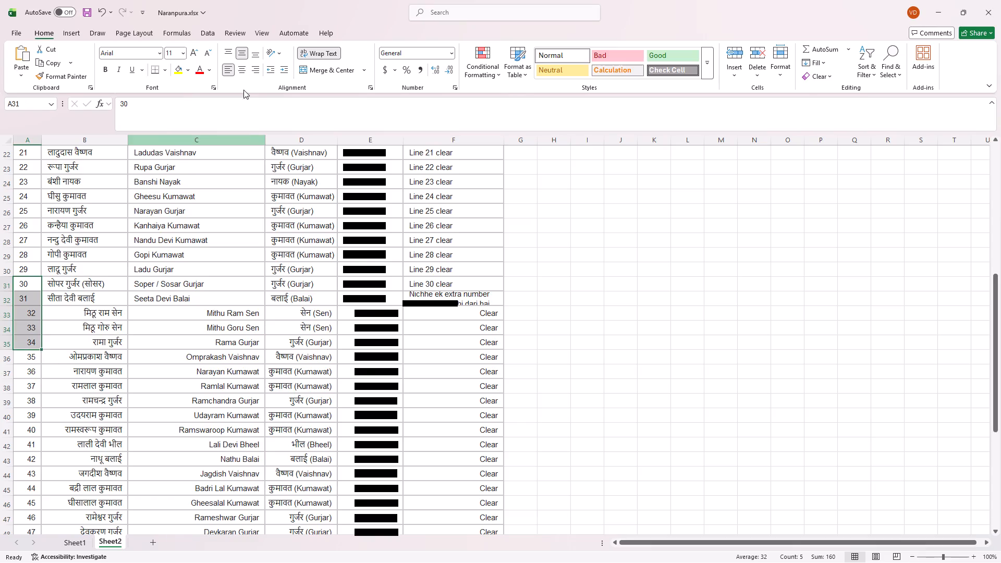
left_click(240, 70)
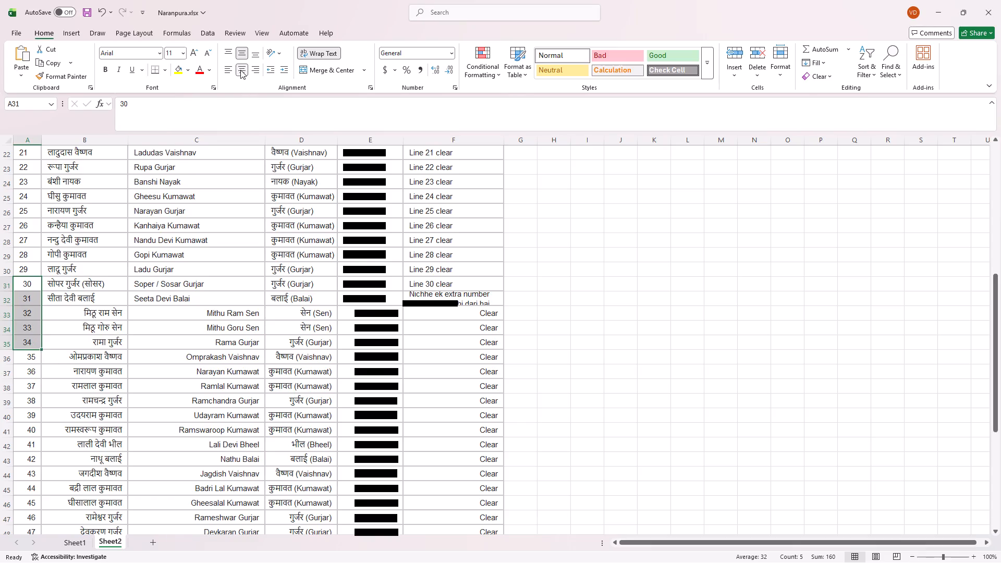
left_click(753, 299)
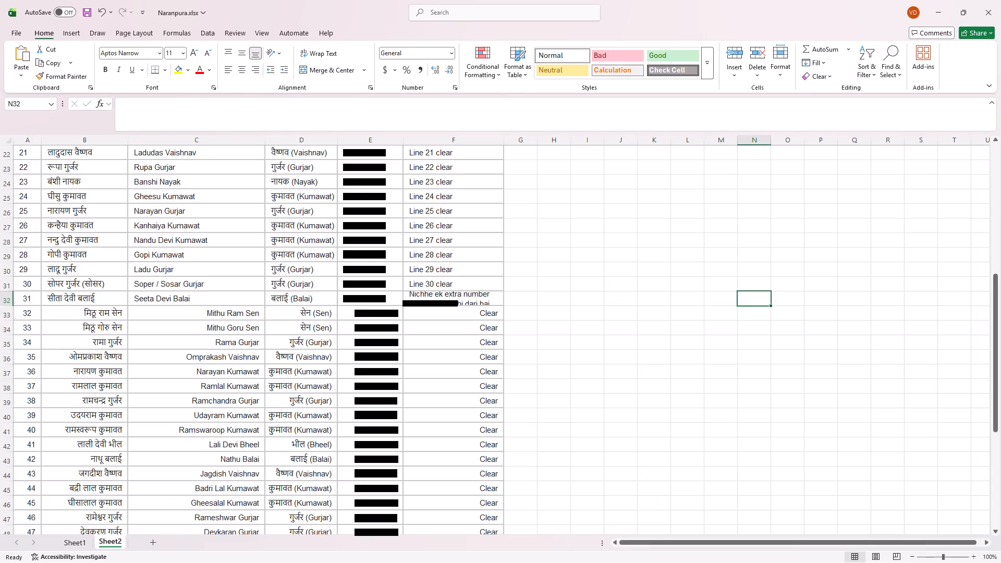
Select the whole combined table and centre-align all its cells horizontally.
left_click(47, 205)
key("ctrl+a")
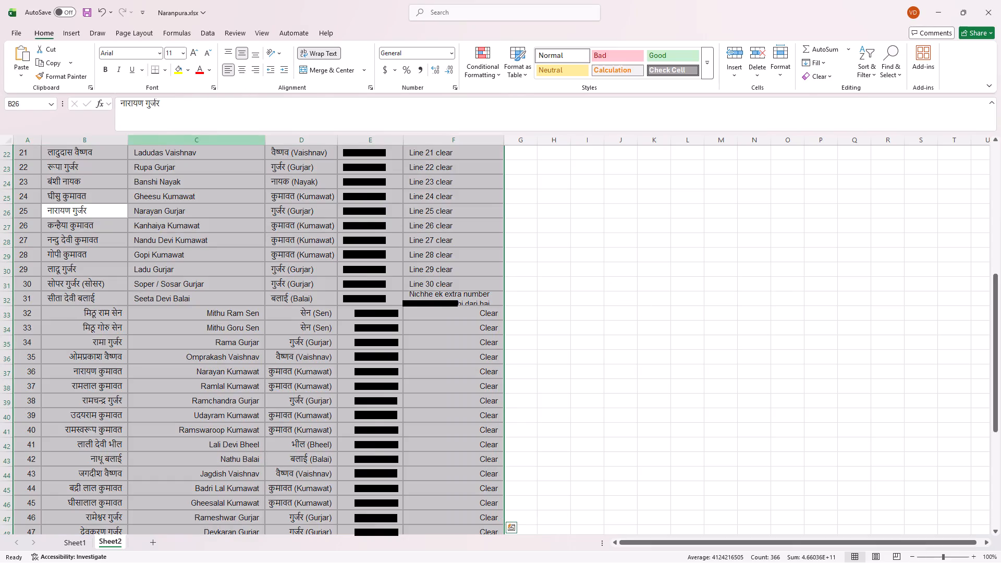
left_click(242, 71)
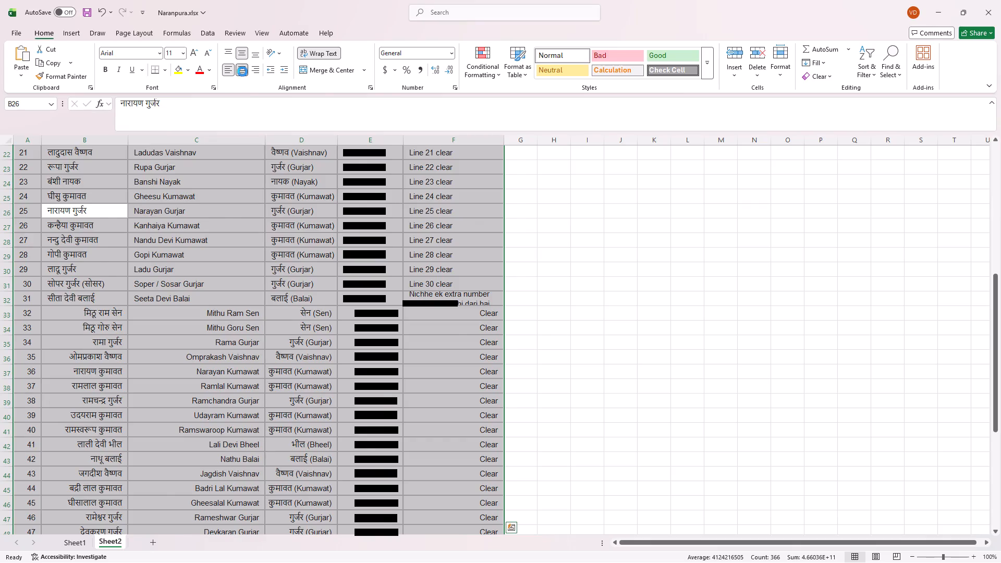
left_click(585, 320)
Look through the combined table from top to bottom to check its layout and alignment.
scroll(573, 320, "up", 6)
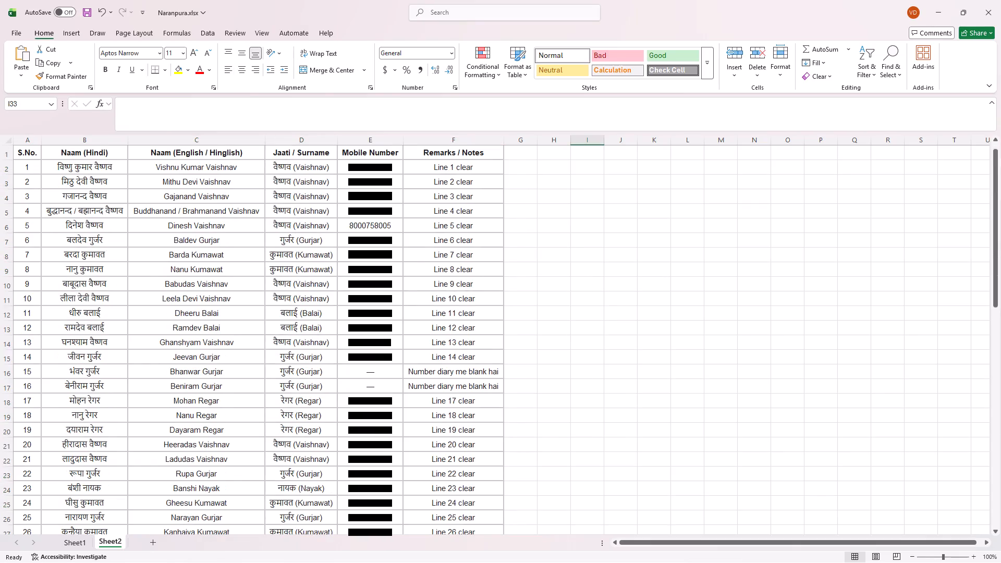
scroll(573, 320, "up", 2)
scroll(572, 321, "down", 9)
scroll(571, 319, "up", 9)
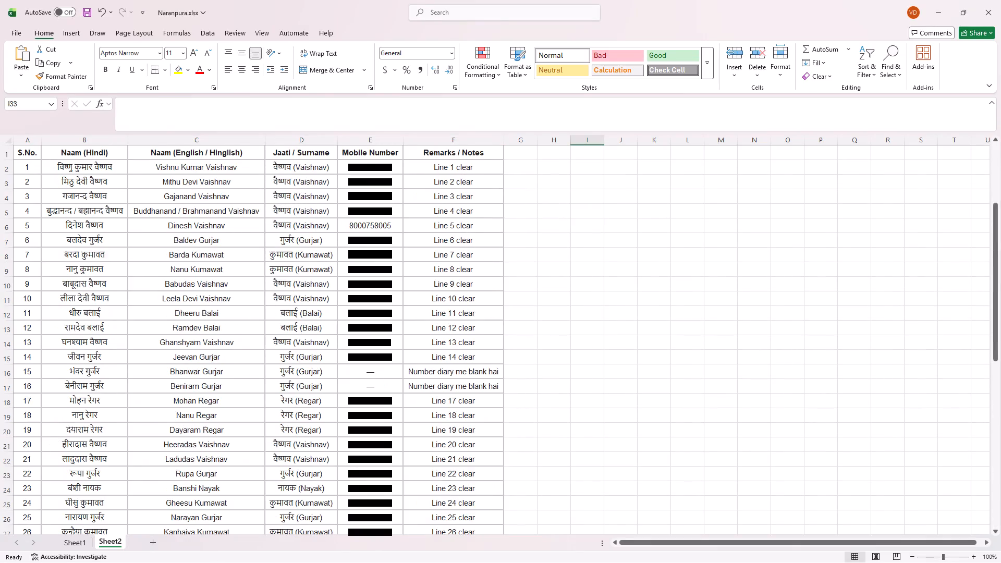
scroll(571, 319, "up", 8)
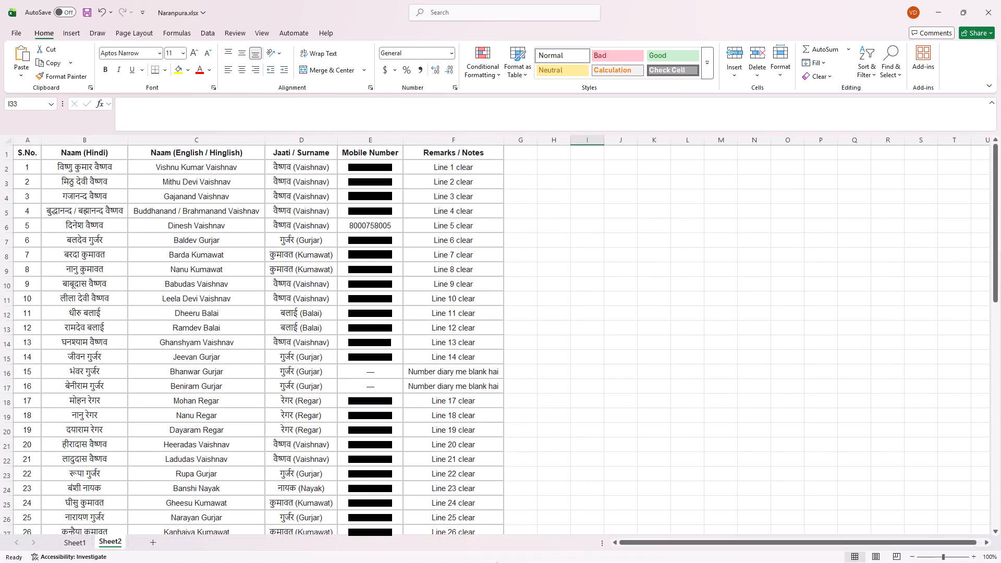
Switch to File Explorer and open DOC-20261025-WA0008(1).pdf from the Downloads folder in Adobe Reader.
left_click(509, 552)
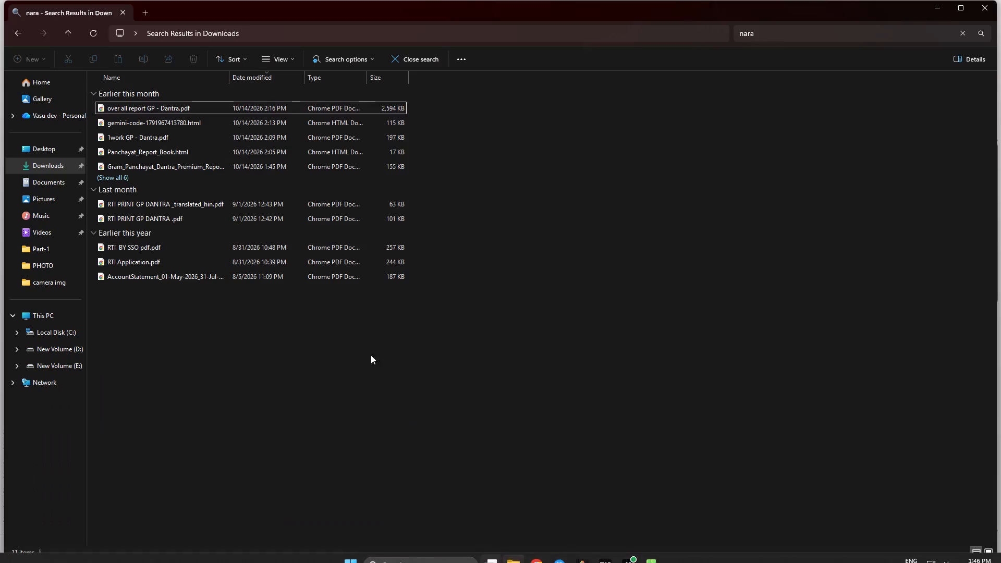
left_click(47, 164)
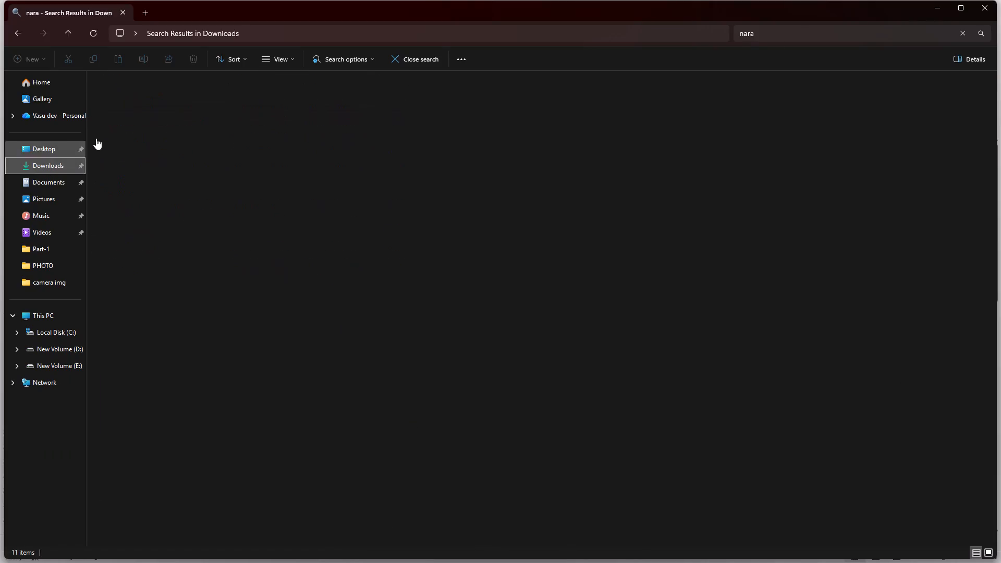
right_click(154, 106)
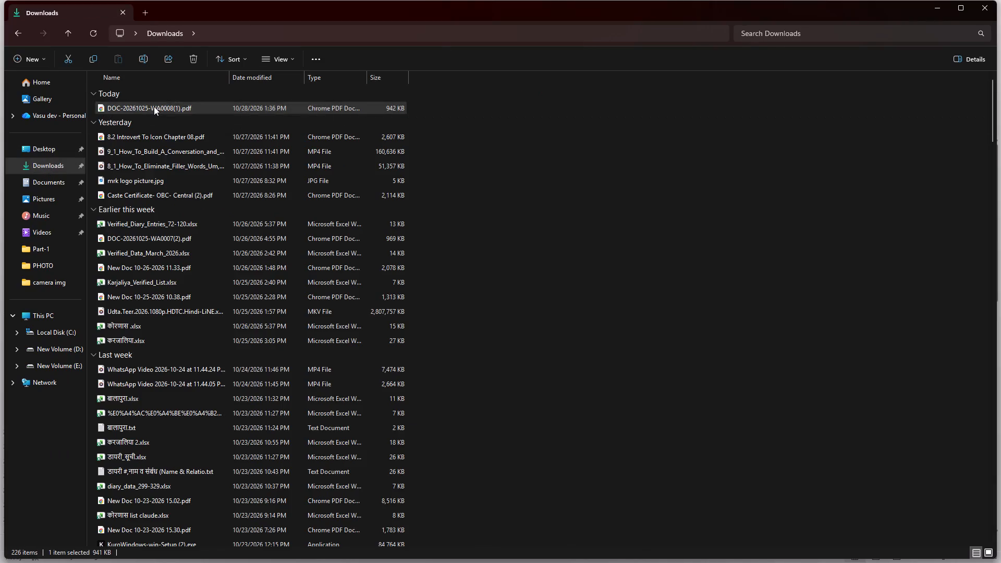
left_click(339, 159)
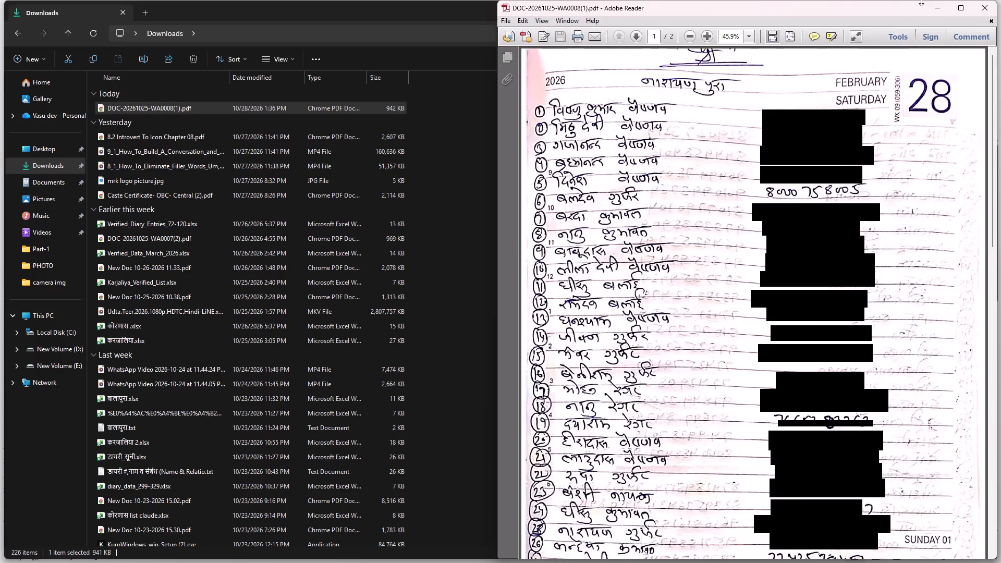
Arrange the scanned PDF and the Naranpura.xlsx workbook side by side, with the workbook on the left half.
left_click_drag(864, 8, 347, 92)
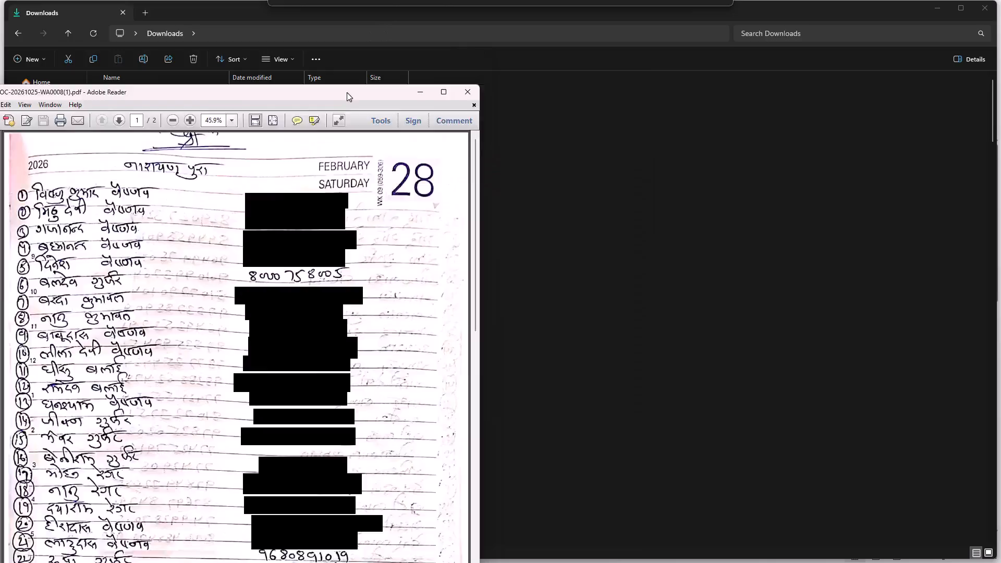
left_click_drag(347, 92, 405, 40)
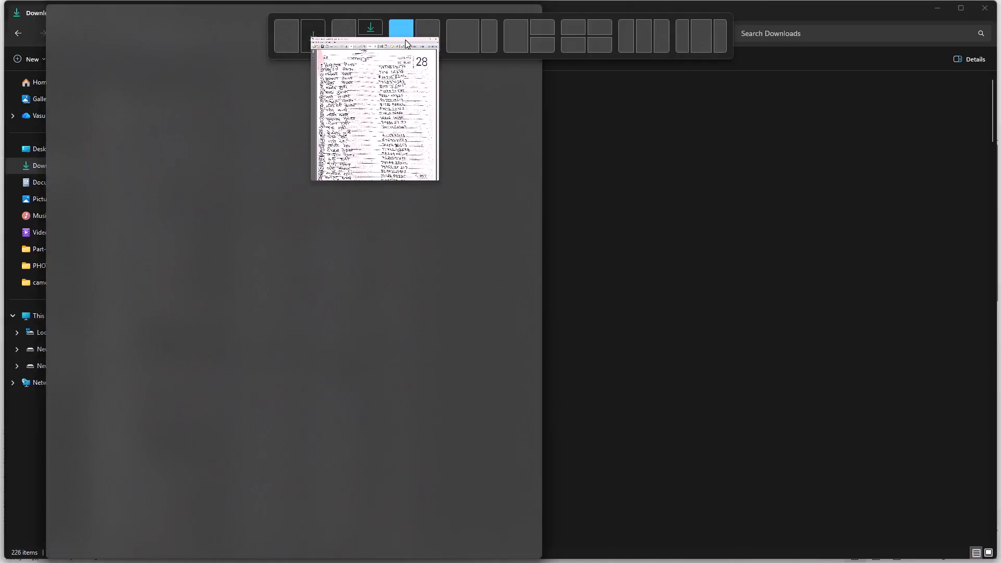
left_click_drag(405, 40, 419, 41)
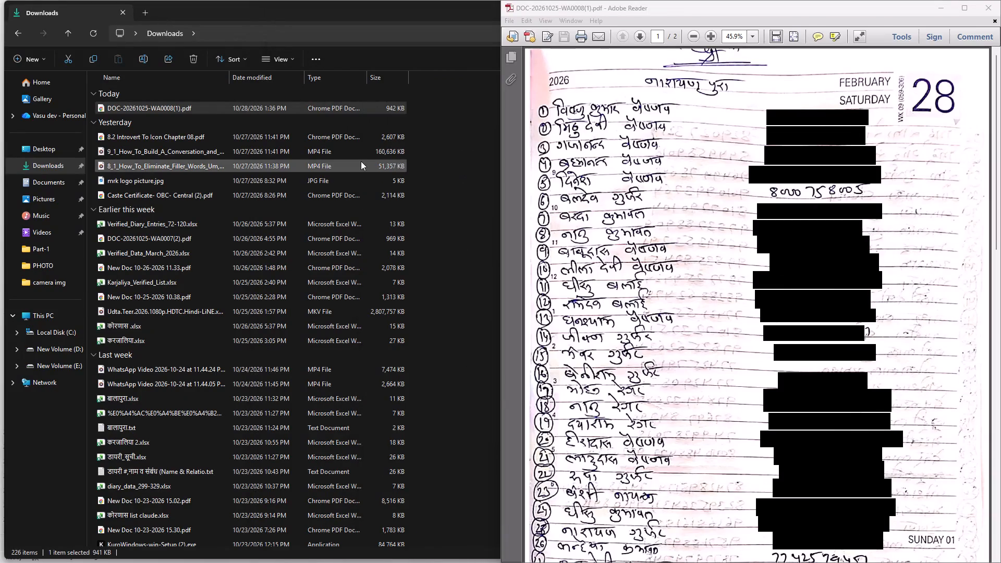
left_click(538, 382)
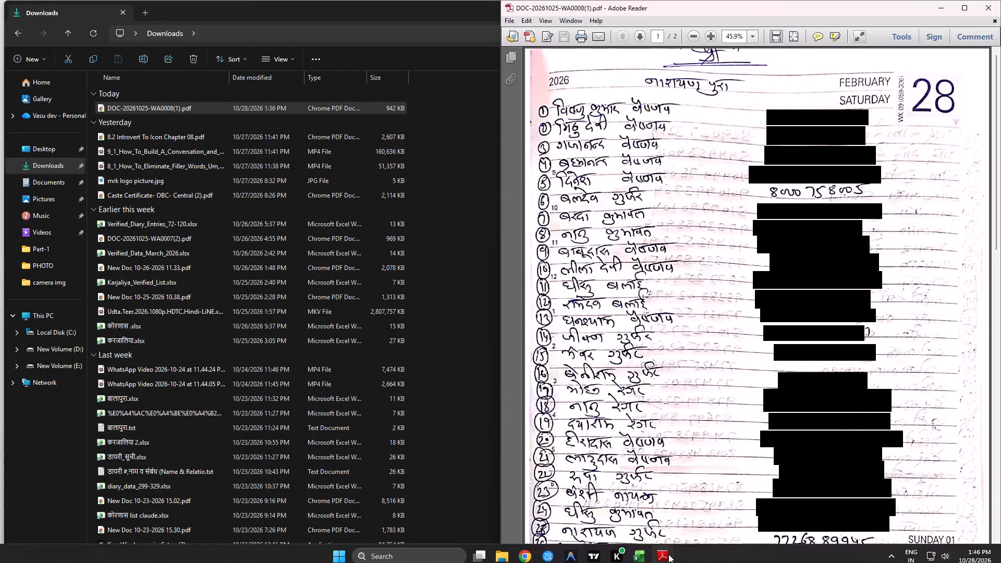
left_click(644, 549)
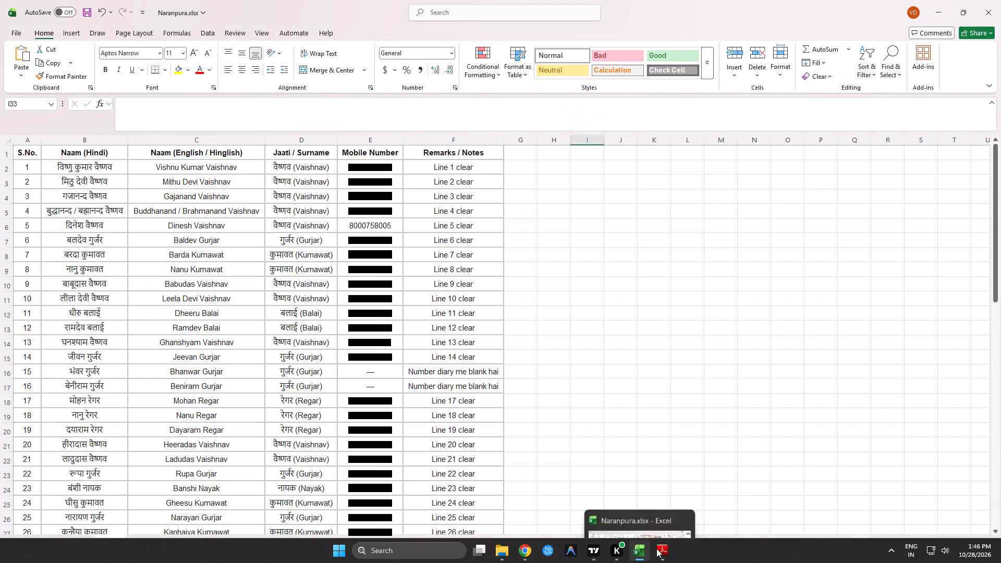
left_click(663, 550)
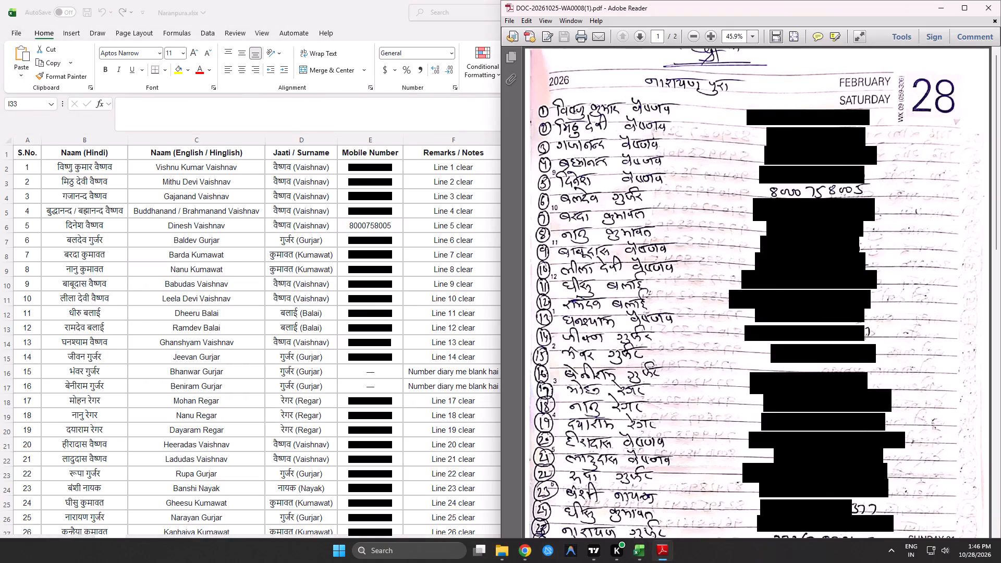
left_click_drag(751, 6, 570, 0)
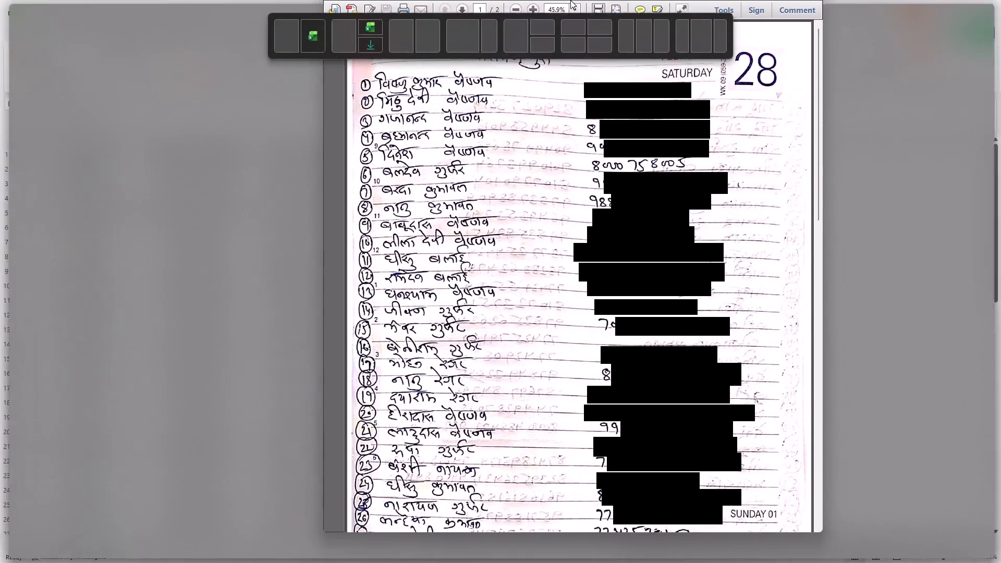
left_click_drag(570, 0, 436, 68)
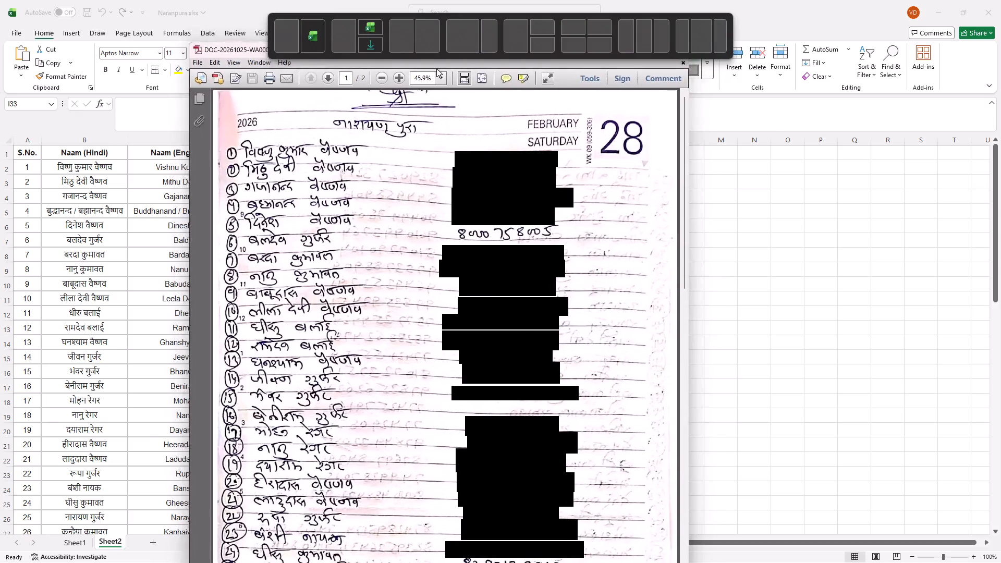
left_click_drag(436, 68, 481, 42)
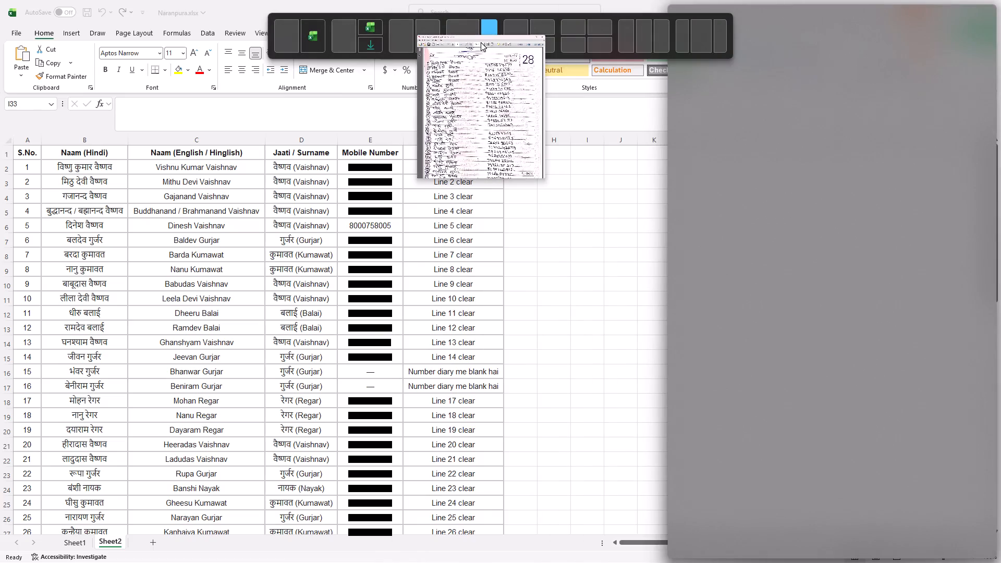
left_click_drag(481, 42, 456, 46)
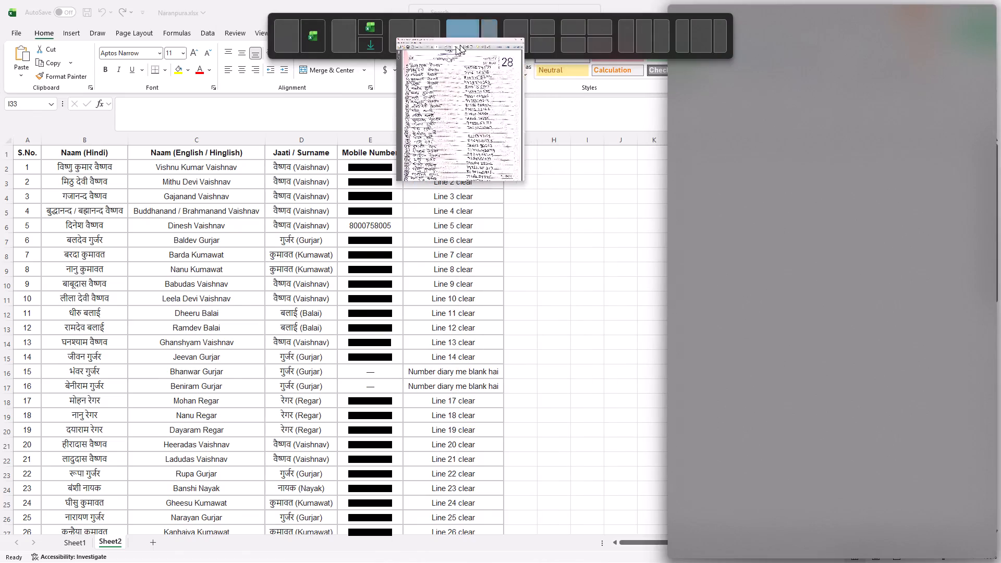
left_click_drag(456, 46, 425, 42)
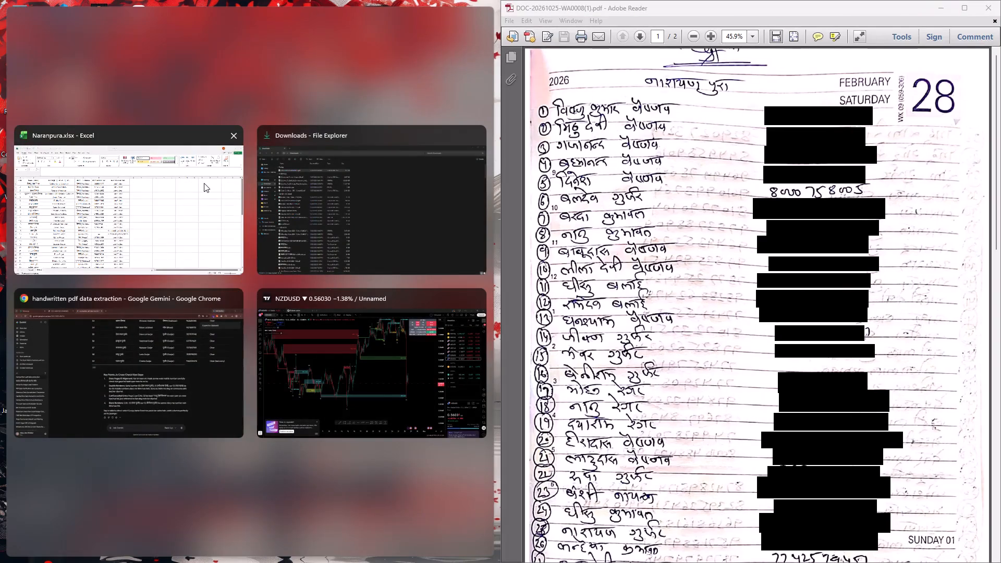
left_click(203, 182)
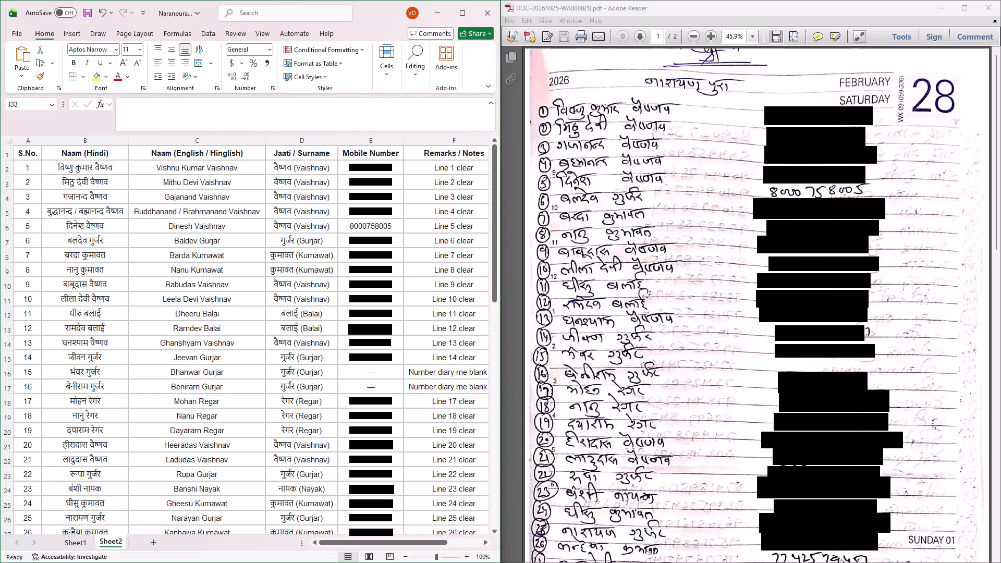
Clear the contents of the Naam (English / Hinglish) and Jaati / Surname columns, including their headers, down to the end of the table.
scroll(157, 227, "up", 1)
left_click_drag(153, 147, 284, 413)
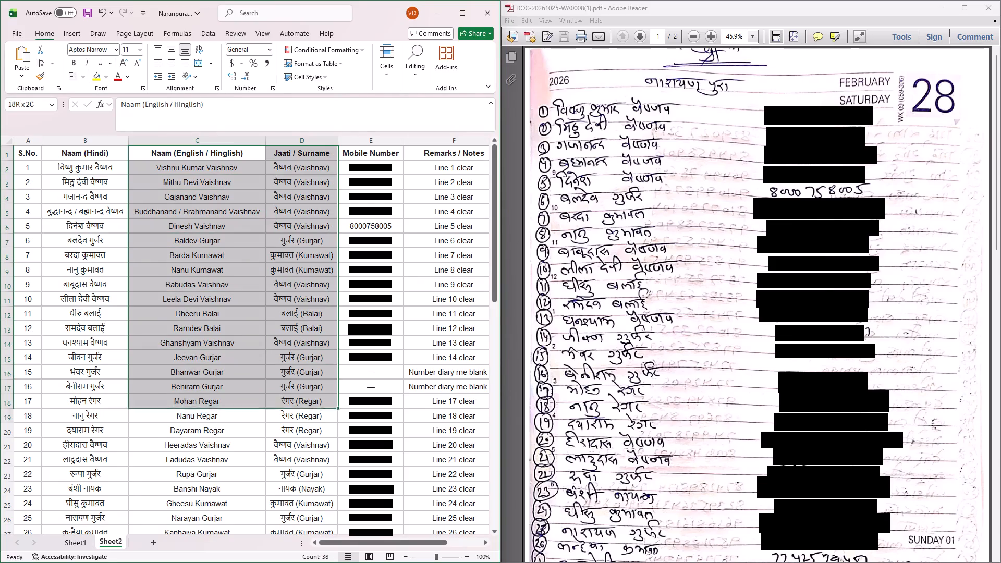
left_click_drag(284, 413, 295, 559)
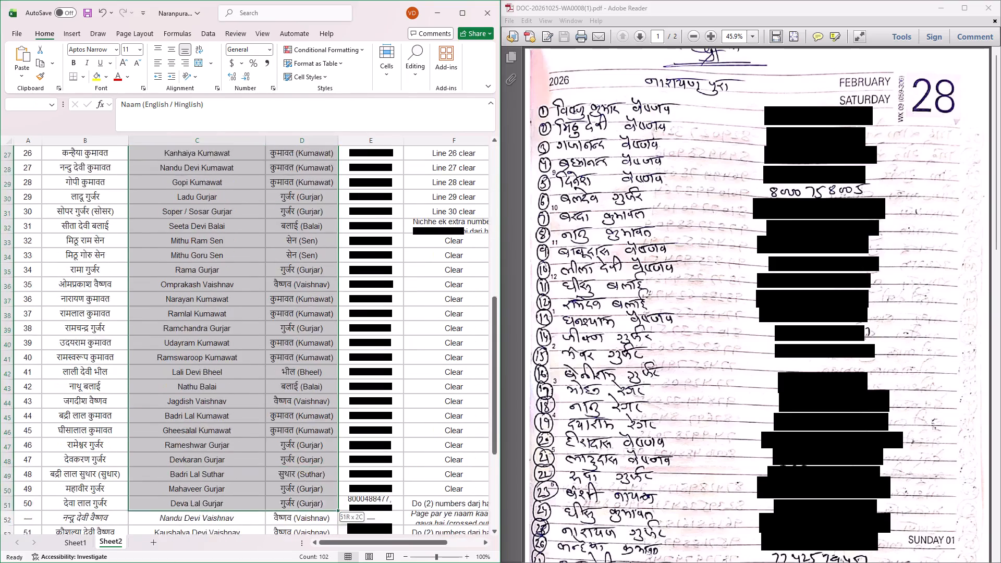
left_click_drag(295, 559, 289, 510)
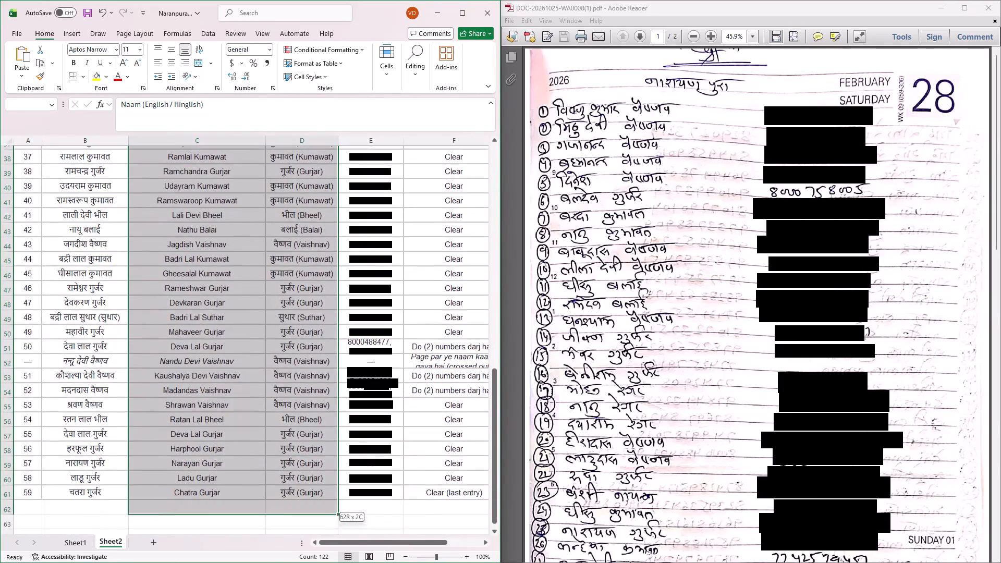
left_click_drag(289, 510, 293, 486)
key("Delete")
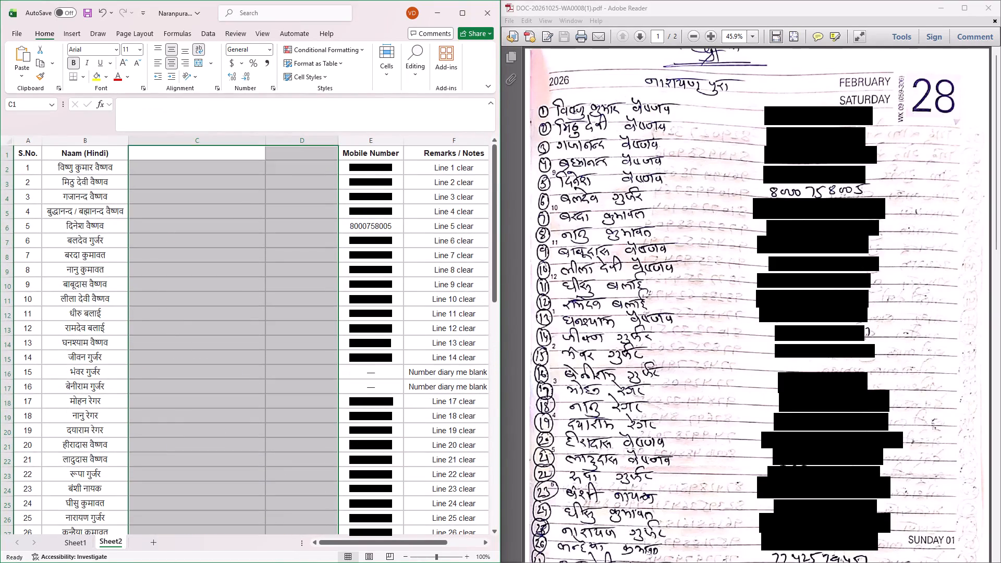
Widen the workbook window and delete the two emptied columns between Naam (Hindi) and Mobile Number.
left_click(209, 168)
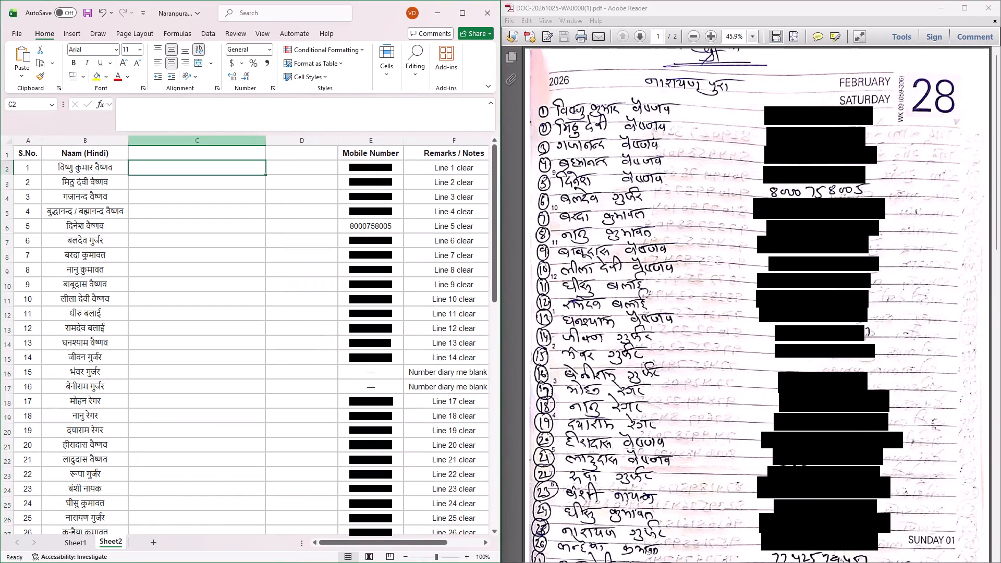
left_click(203, 143)
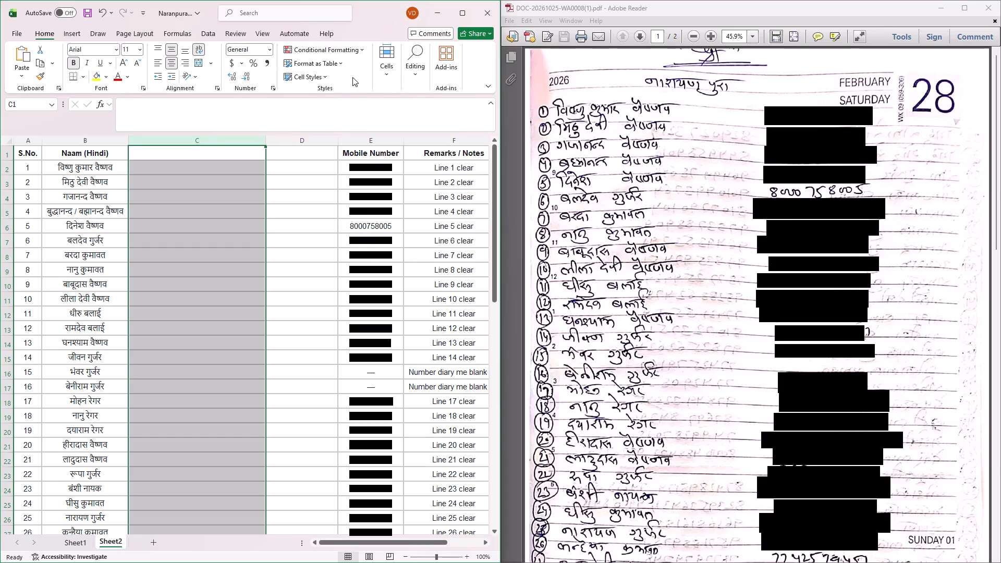
left_click(489, 84)
left_click(490, 85)
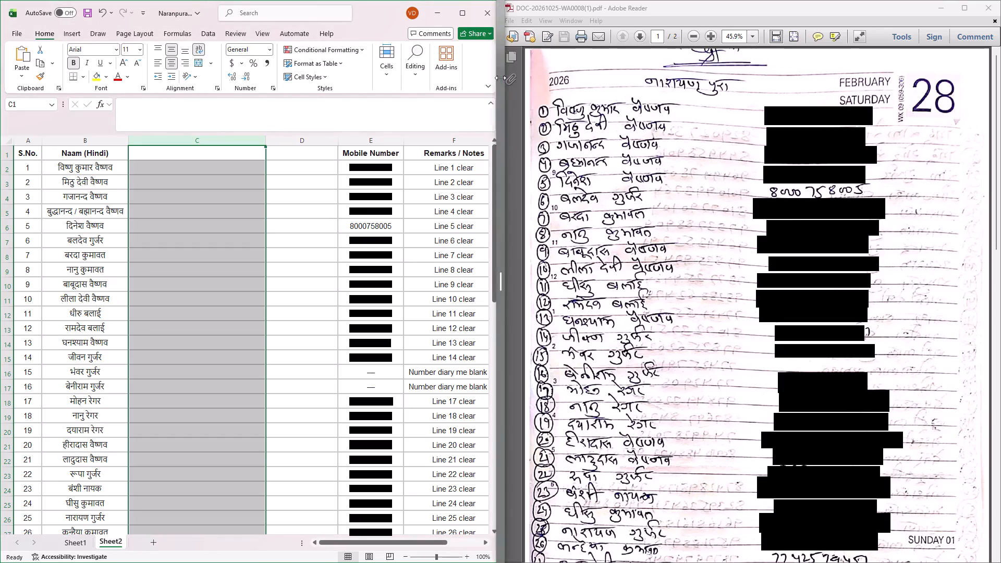
left_click_drag(500, 78, 629, 94)
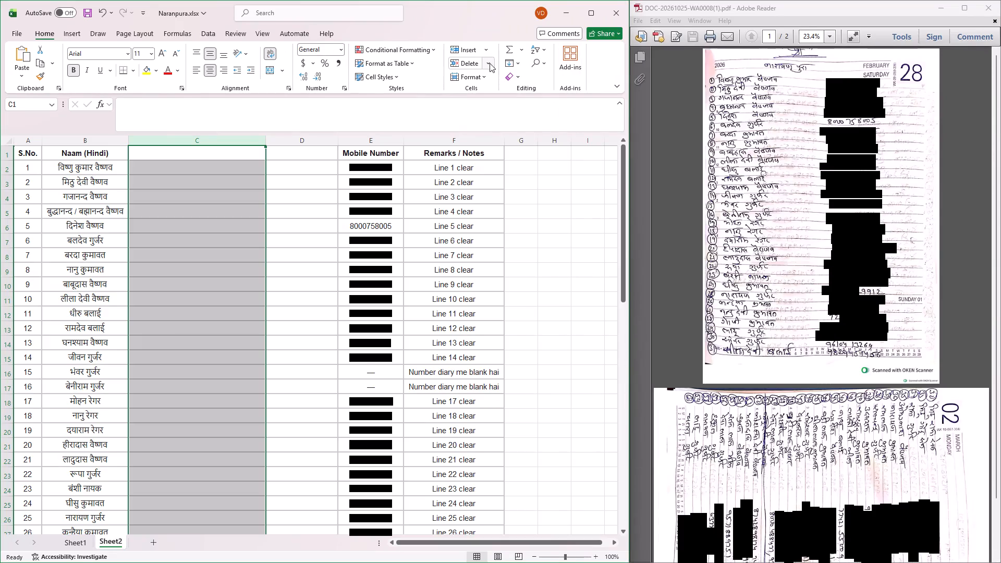
left_click(489, 63)
left_click(504, 109)
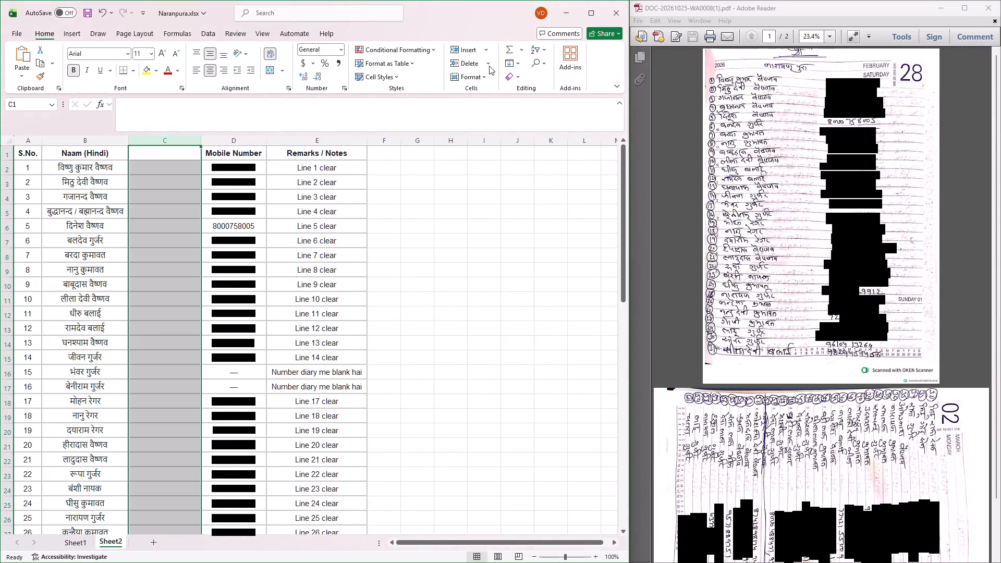
left_click(489, 66)
left_click(479, 109)
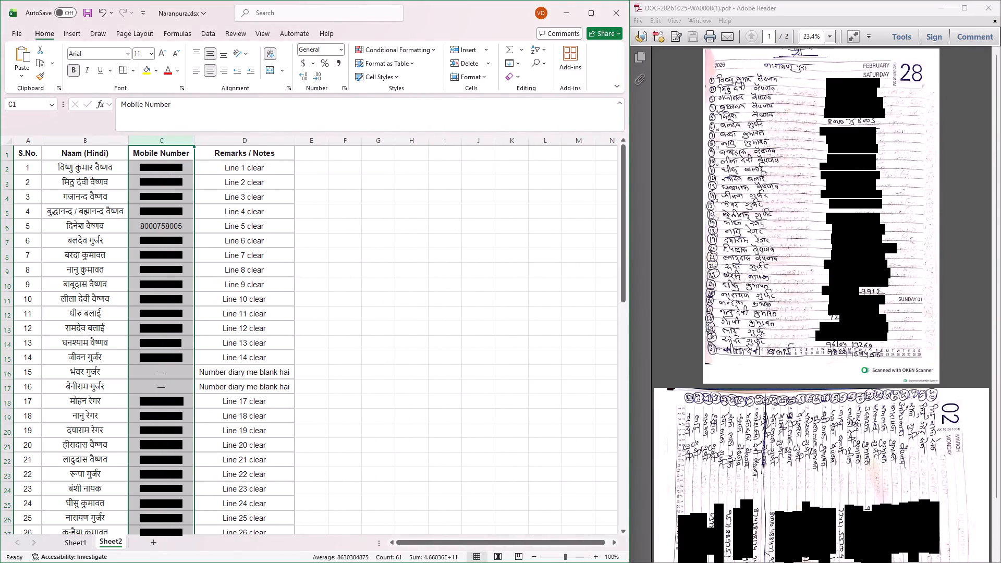
left_click(342, 172)
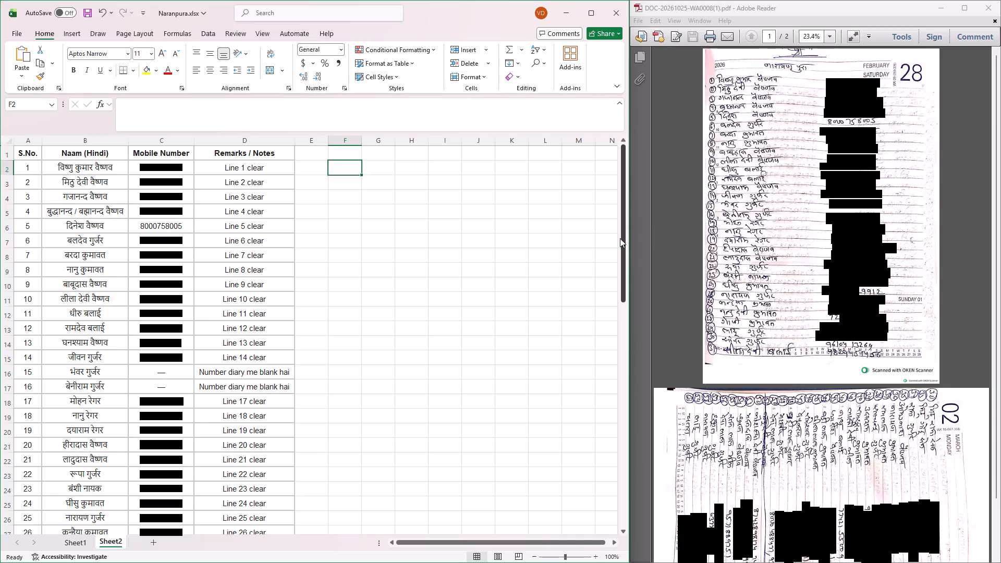
Narrow the workbook window back to about half the screen and enlarge the sheet to 130% with all four table columns in view.
left_click_drag(630, 242, 623, 243)
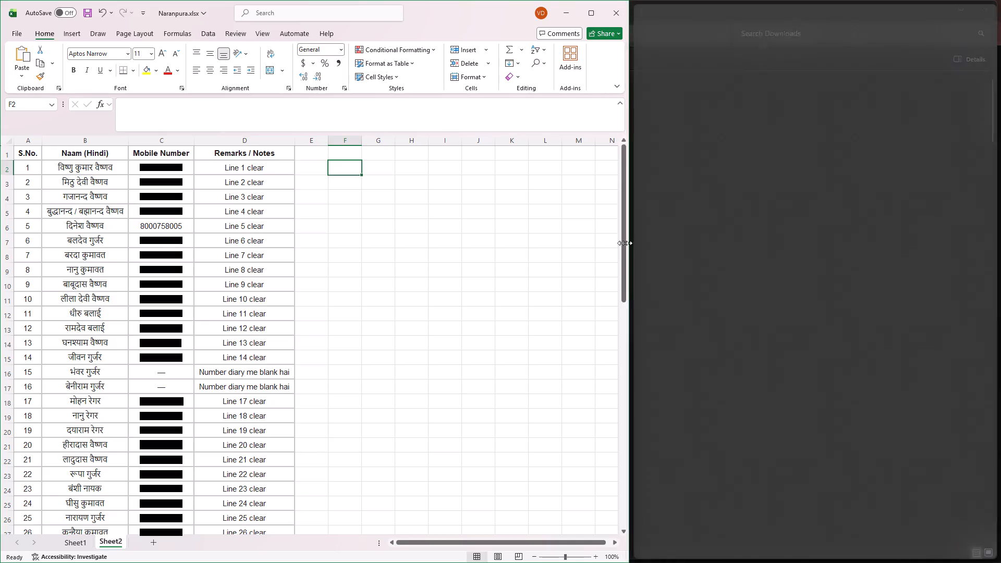
left_click_drag(623, 243, 472, 232)
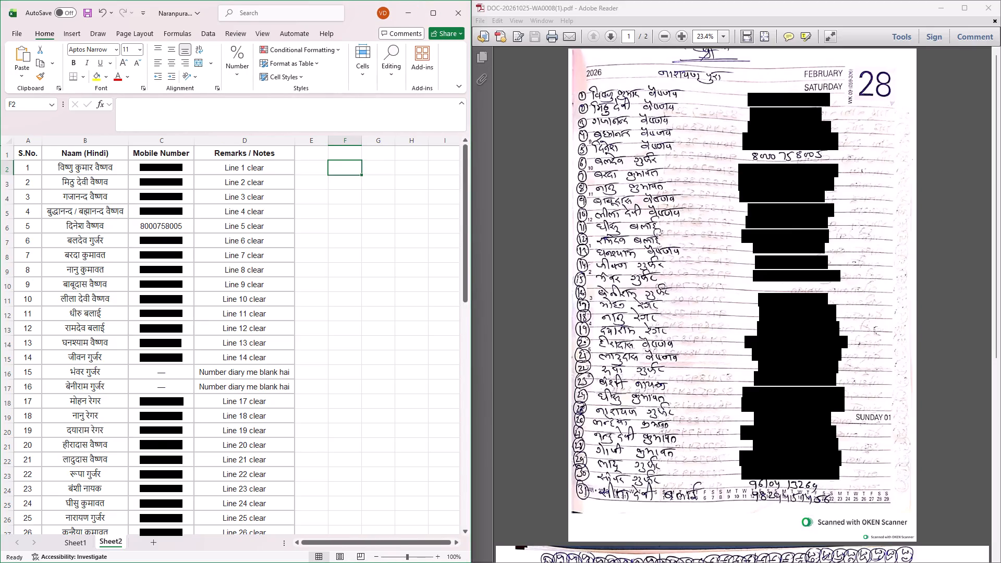
scroll(195, 230, "up", 3)
left_click(362, 212)
scroll(216, 209, "up", 1)
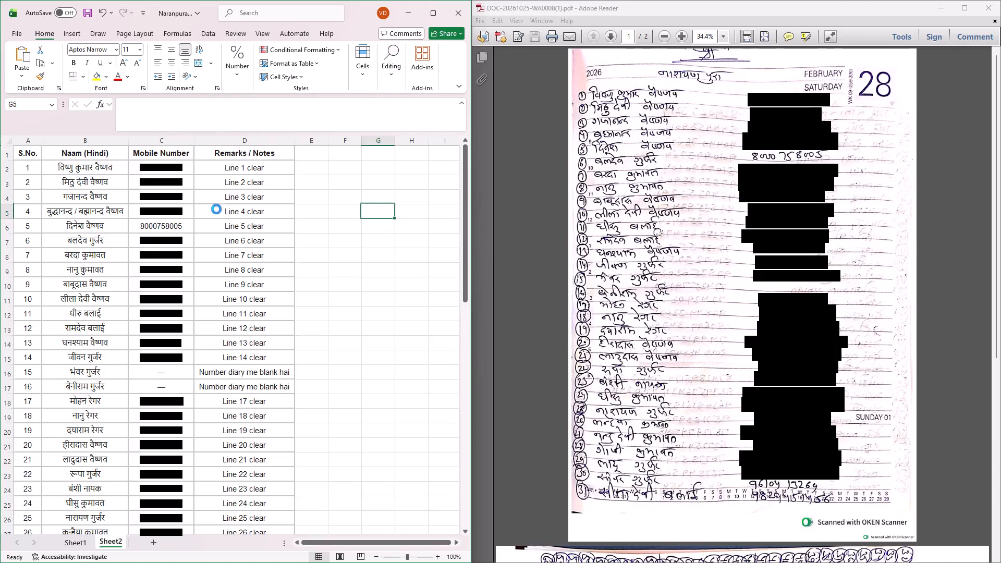
scroll(216, 209, "up", 8)
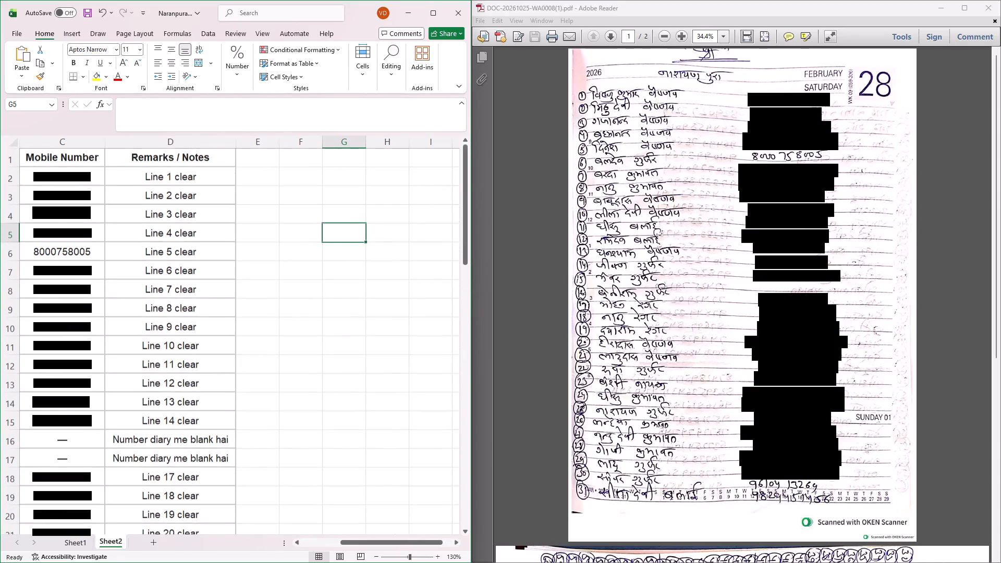
left_click_drag(348, 541, 286, 525)
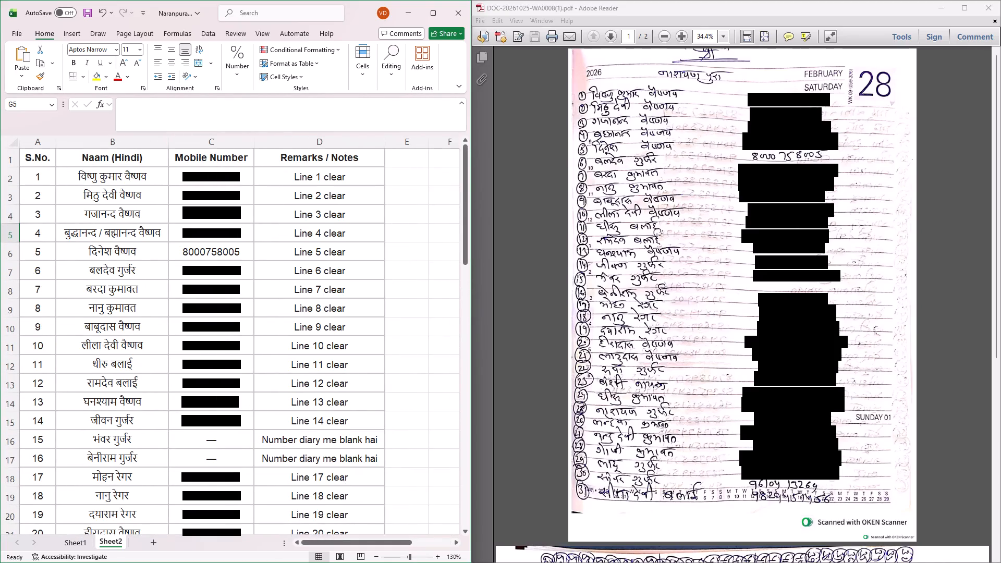
Enlarge the scanned PDF to 50% zoom with the start of the first page's handwritten list in view.
left_click(676, 169)
scroll(694, 169, "up", 1)
scroll(694, 169, "up", 2, "ctrl")
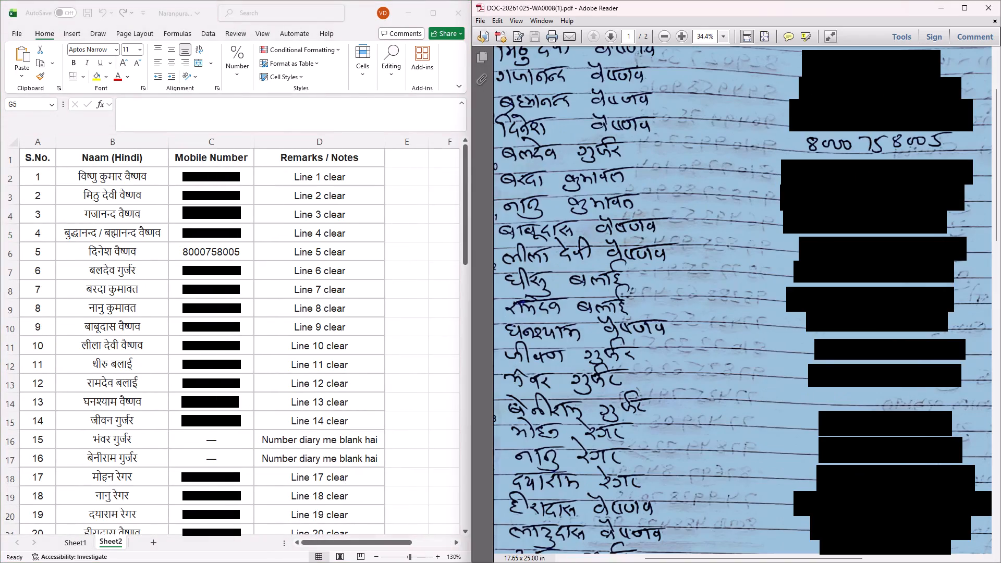
scroll(694, 169, "up", 3)
scroll(694, 169, "down", 1, "ctrl")
left_click(672, 158)
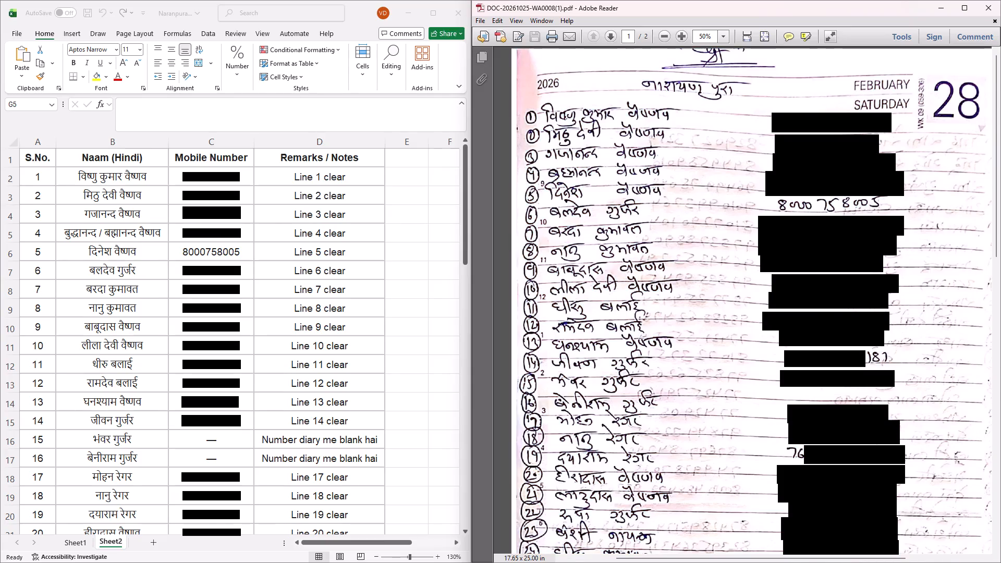
In the Excel workbook, remove the first alternative name and the slash from the Naam (Hindi) entry at S.No. 4, keeping the second.
left_click(123, 204)
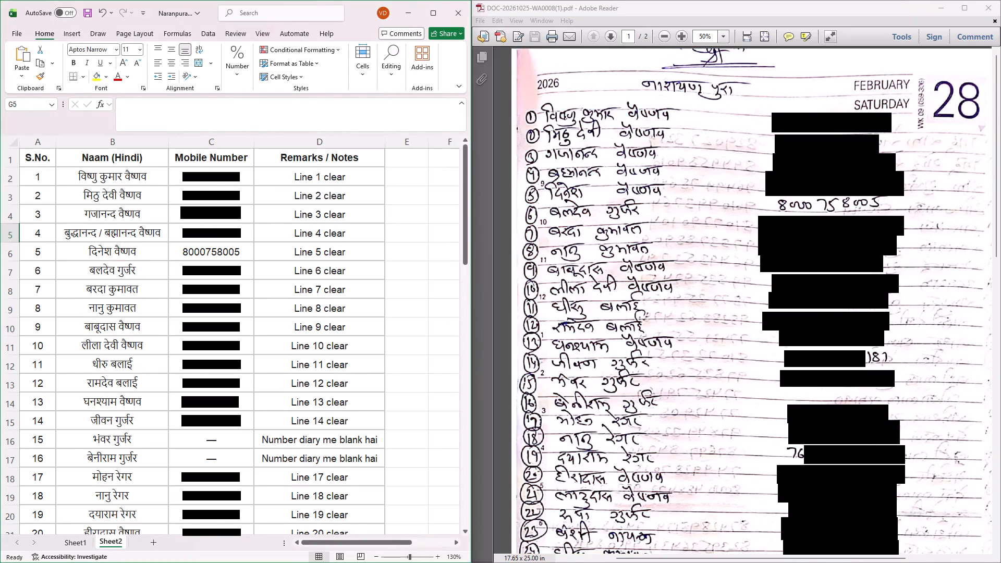
left_click(137, 232)
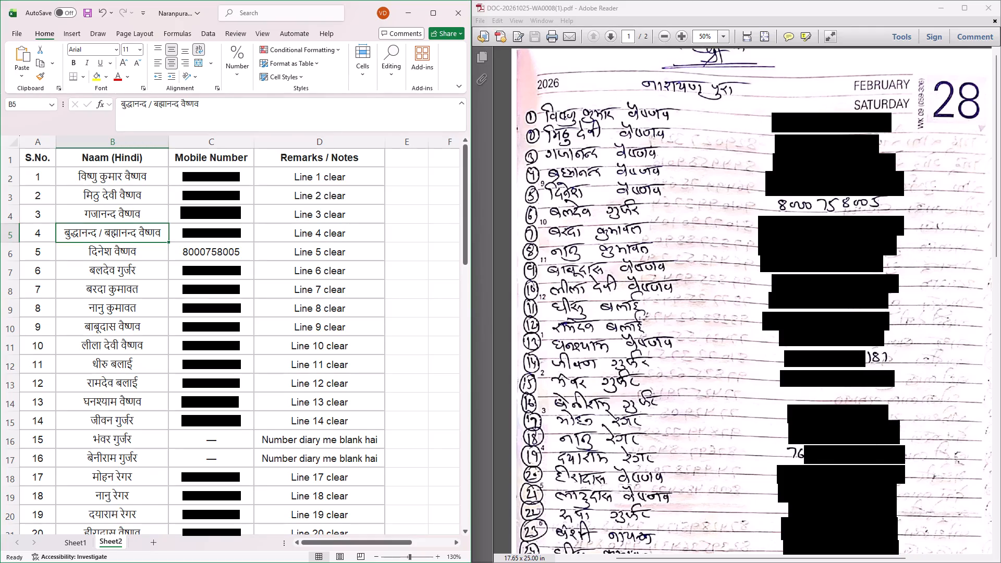
left_click(157, 103)
key("Left")
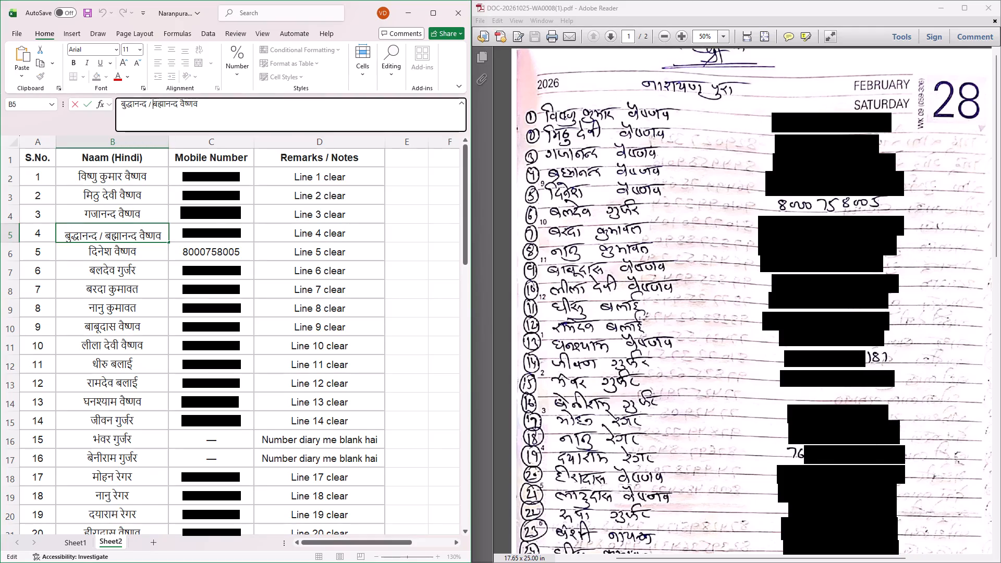
key("BackSpace")
key("BackSpace")
key("BackSpace")
key("BackSpace")
key("BackSpace")
key("BackSpace")
key("BackSpace")
key("BackSpace")
key("BackSpace")
key("BackSpace")
key("BackSpace")
key("BackSpace")
key("BackSpace")
key("BackSpace")
key("BackSpace")
key("BackSpace")
key("BackSpace")
key("BackSpace")
key("BackSpace")
key("BackSpace")
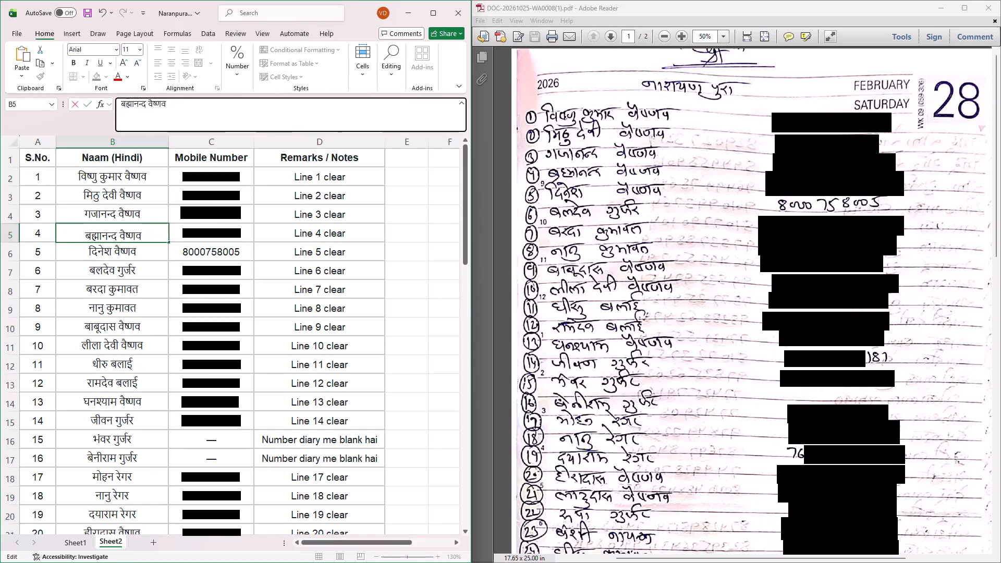
left_click(131, 251)
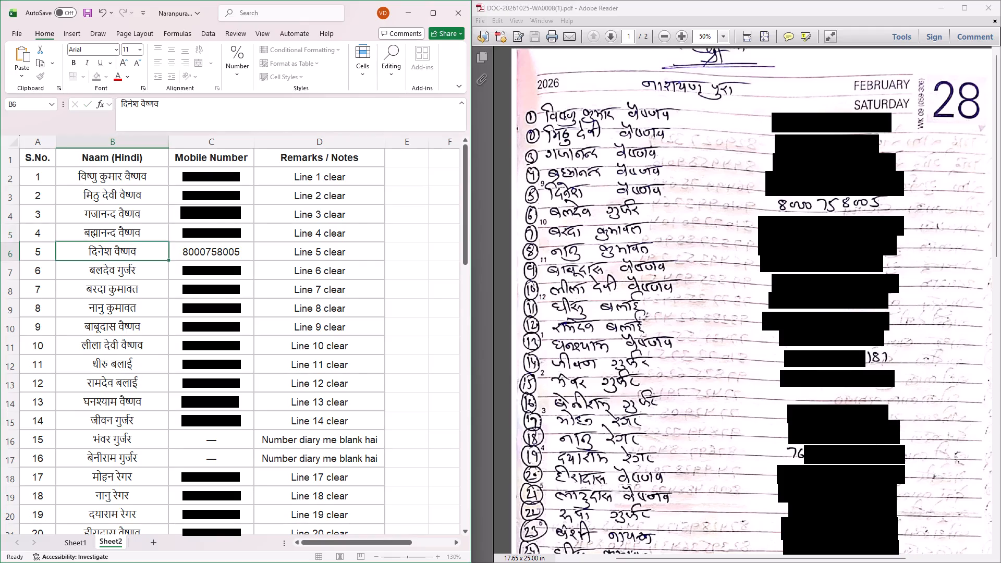
Check the Naam (Hindi) entries from S.No. 6 to 11 one by one against the handwritten list in the PDF.
left_click(126, 275)
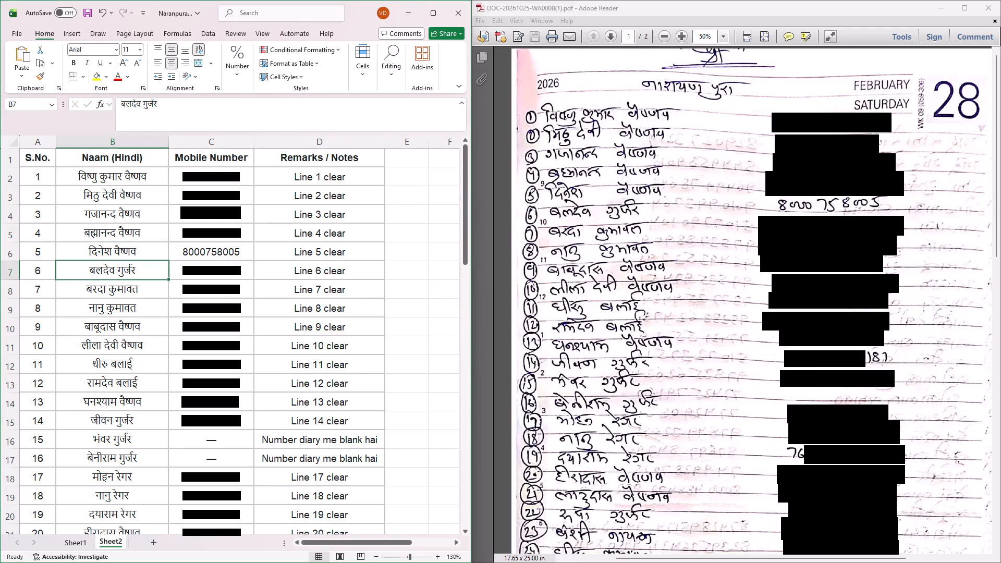
left_click(135, 288)
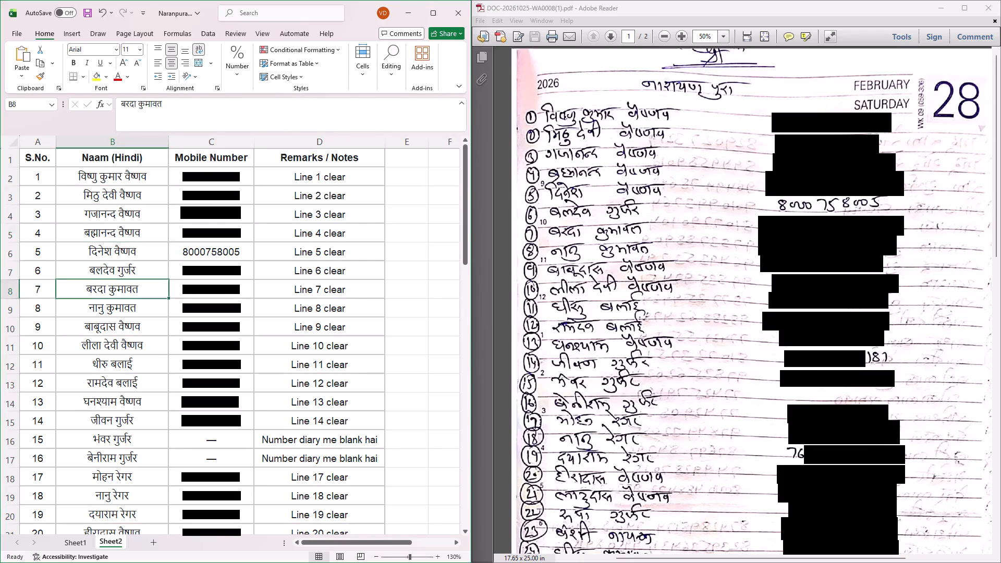
left_click(132, 313)
left_click(131, 323)
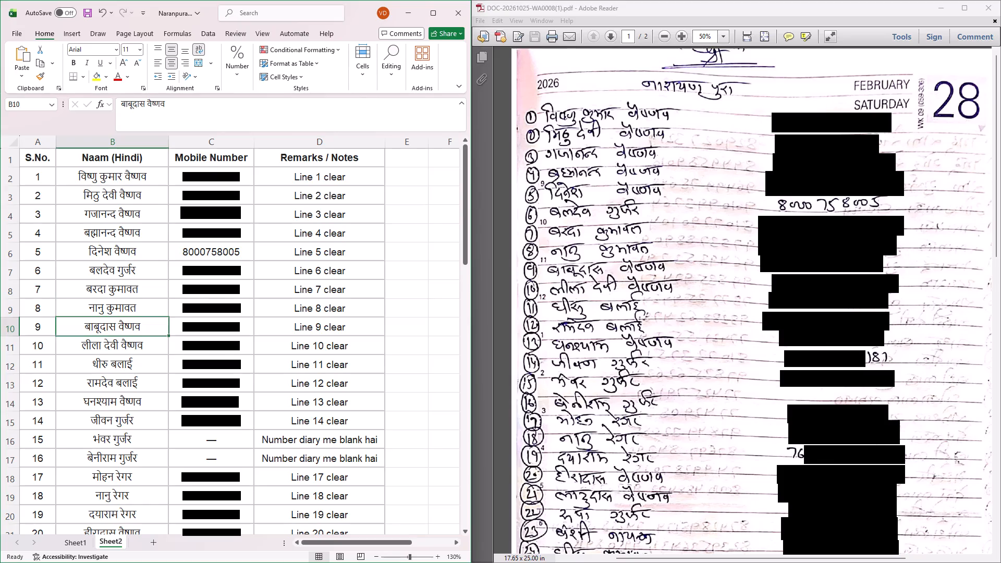
left_click(135, 347)
left_click(135, 367)
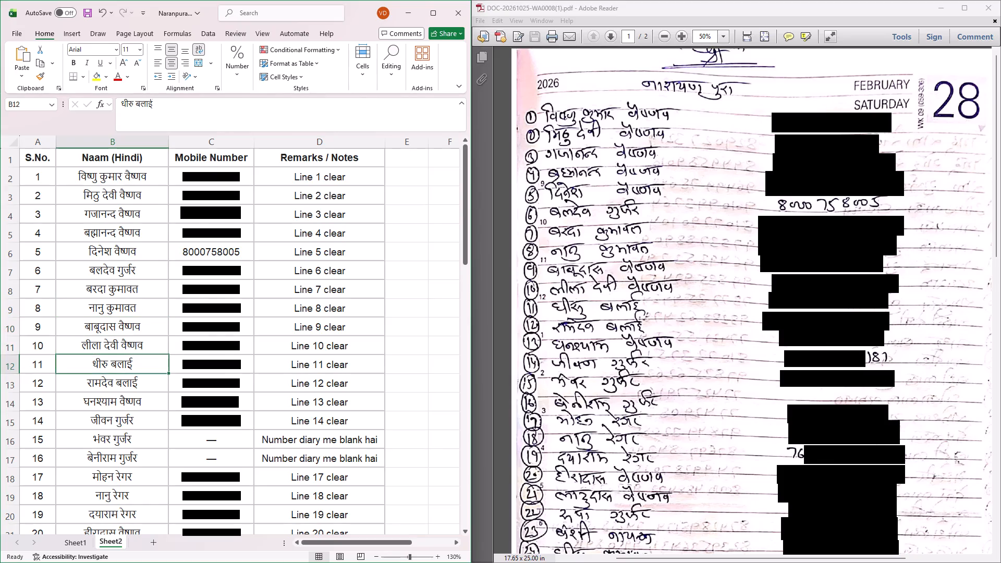
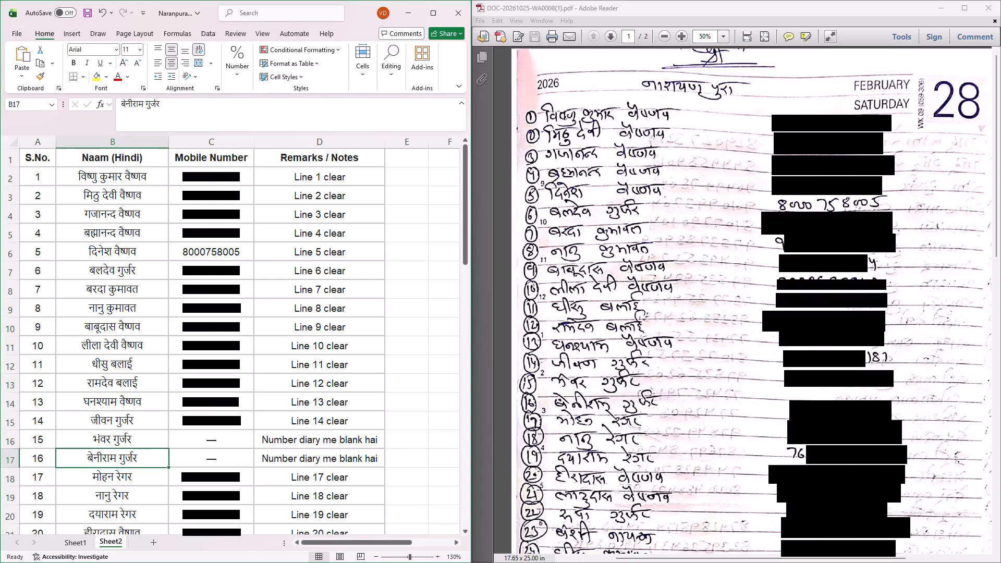
left_click(138, 480)
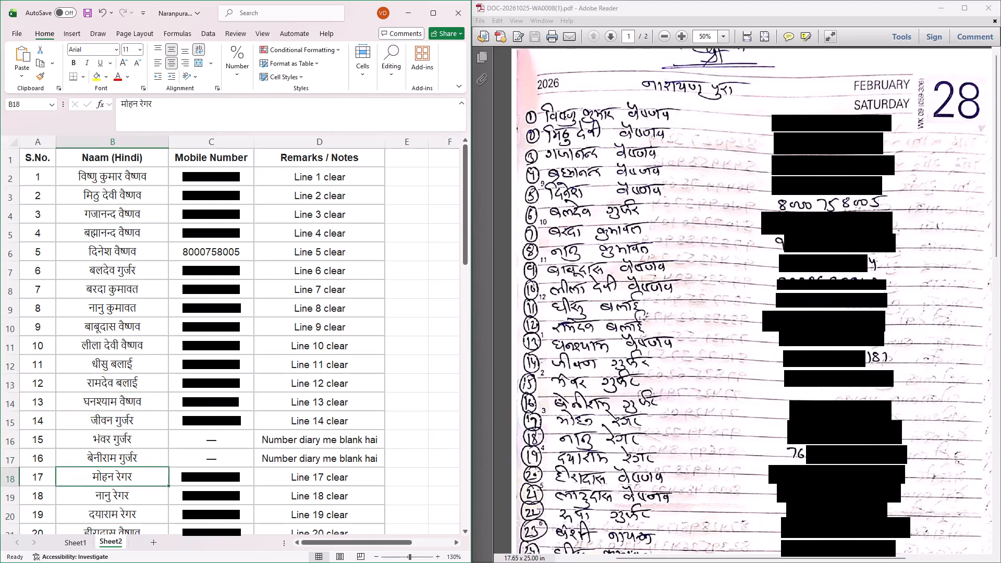
left_click(136, 504)
left_click(116, 517)
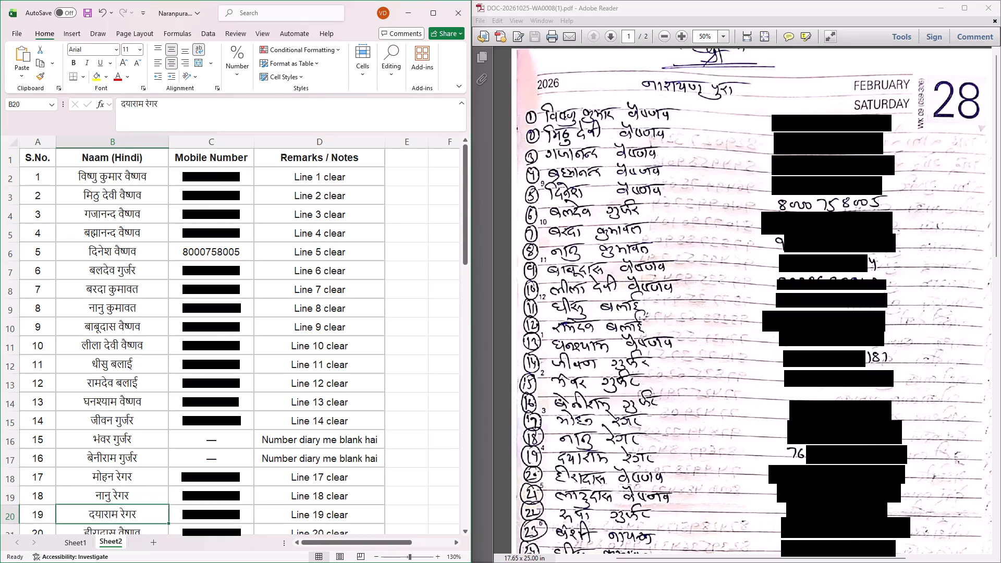
scroll(108, 497, "down", 1)
left_click(126, 407)
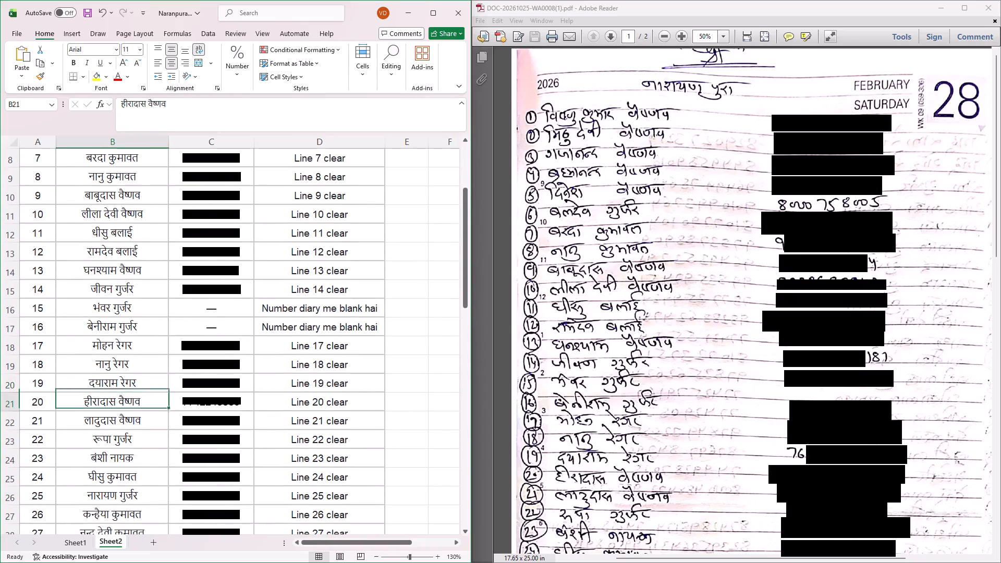
left_click(122, 422)
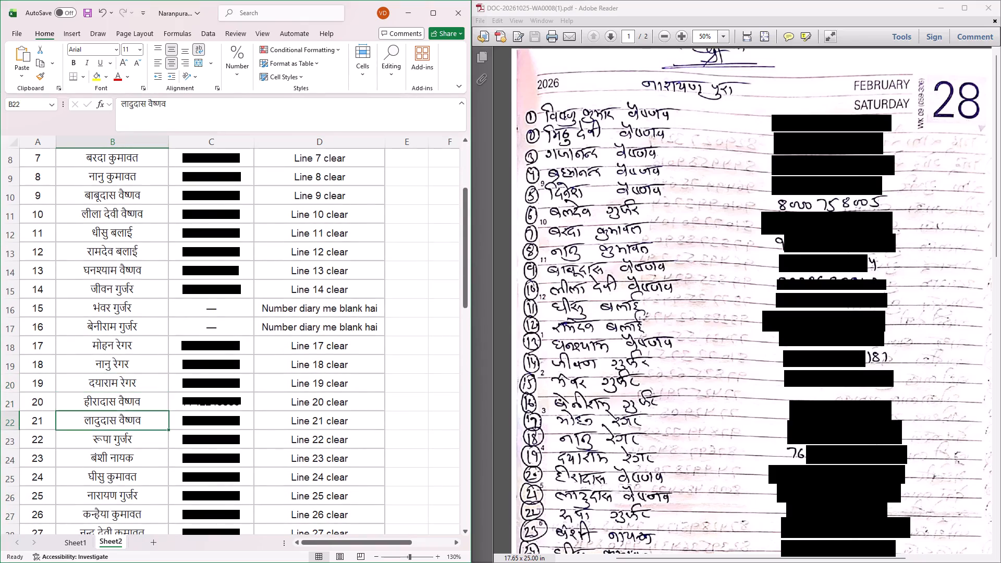
left_click(127, 438)
left_click(129, 461)
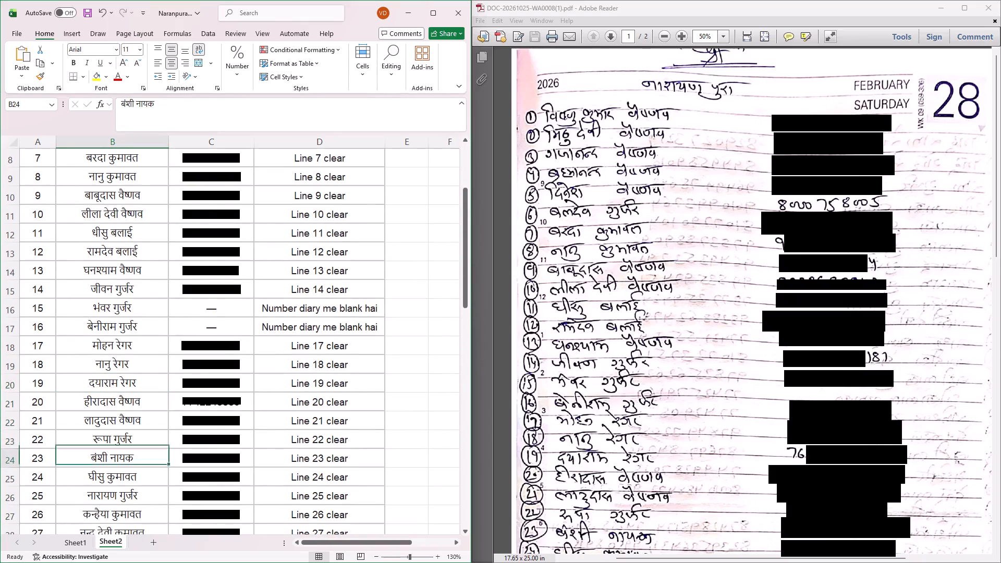
left_click(126, 481)
scroll(662, 448, "down", 2)
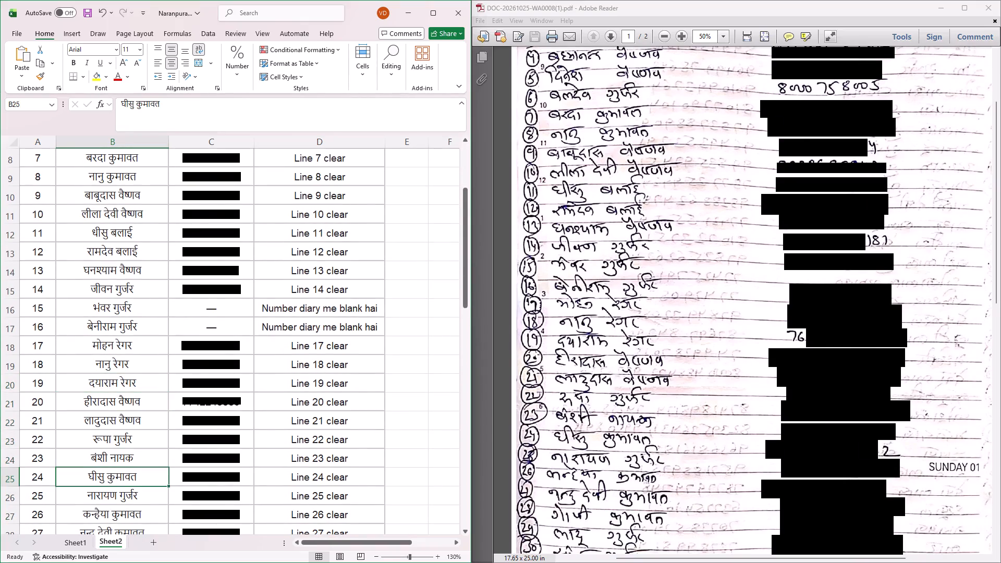
left_click(111, 494)
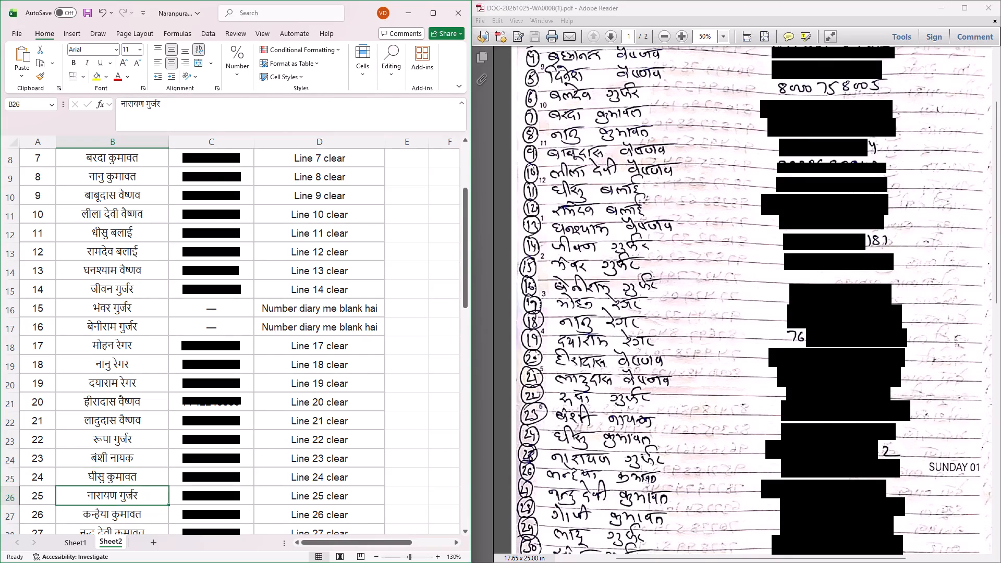
left_click(123, 516)
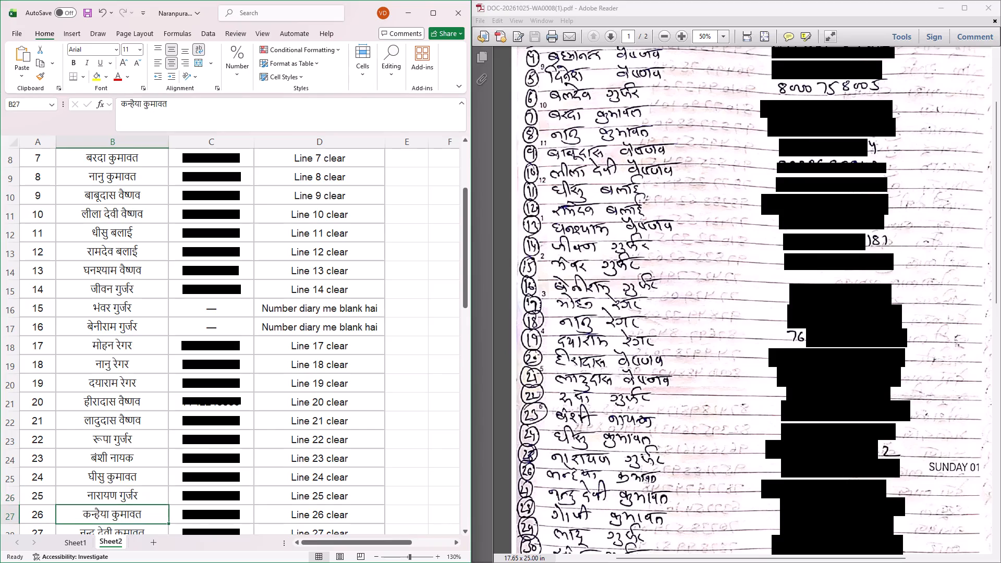
Compare the sheet's rows from S.No. 21 onward with the handwritten list on the PDF's first page, down to its last entry at S.No. 31.
scroll(727, 354, "up", 2)
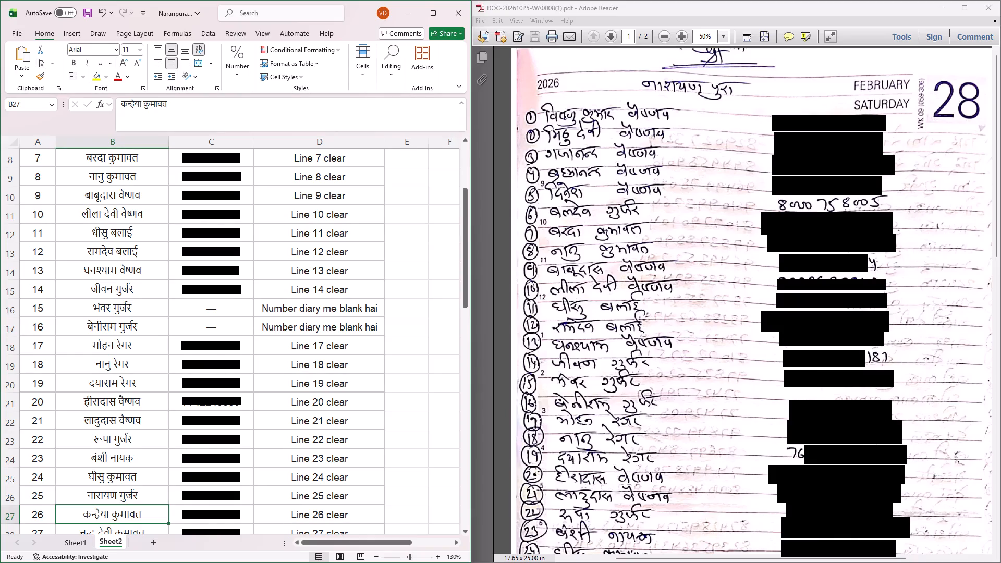
scroll(161, 431, "down", 3)
scroll(169, 313, "up", 2)
scroll(184, 313, "down", 1)
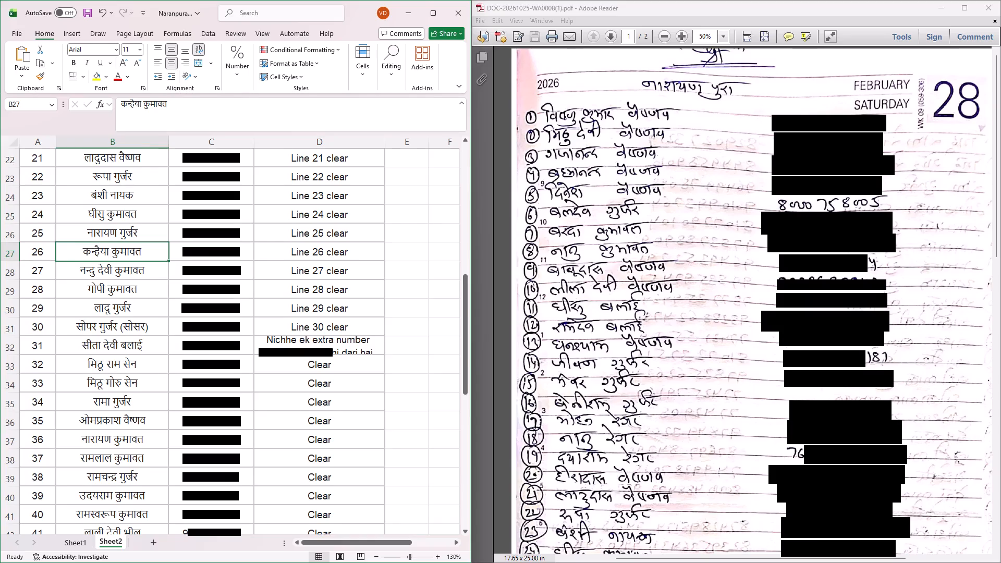
scroll(586, 286, "down", 1)
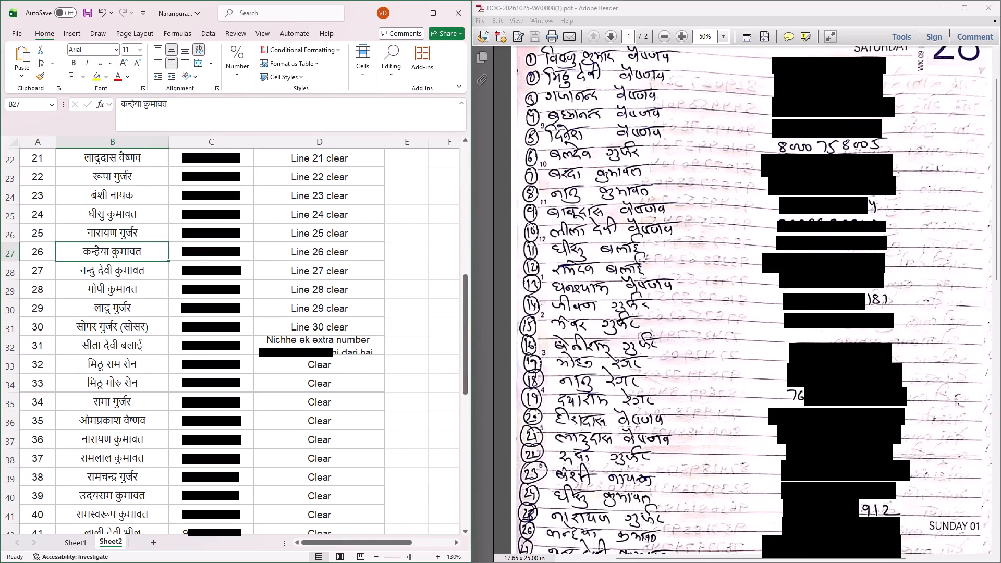
scroll(631, 303, "down", 2)
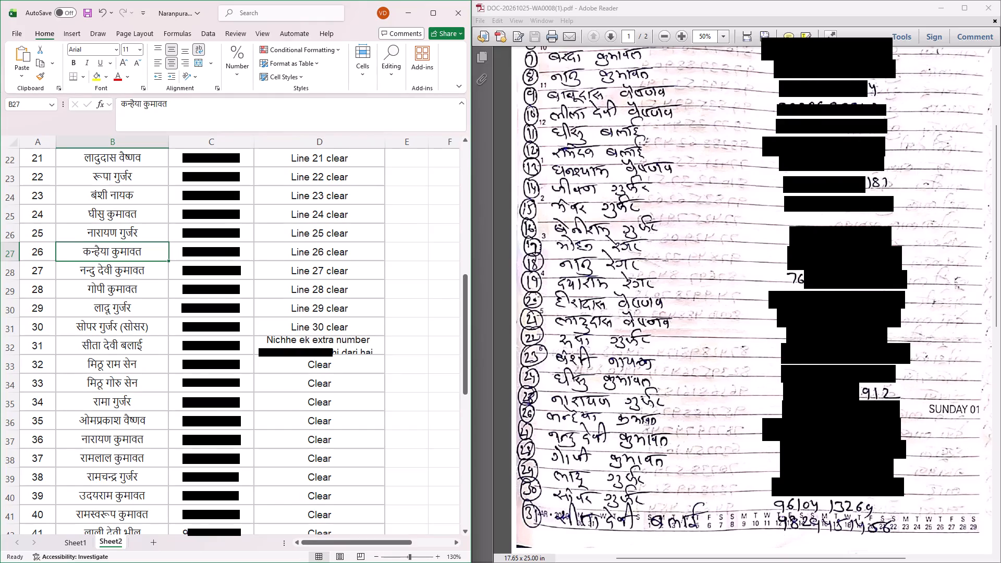
scroll(596, 243, "up", 4)
scroll(592, 225, "down", 2)
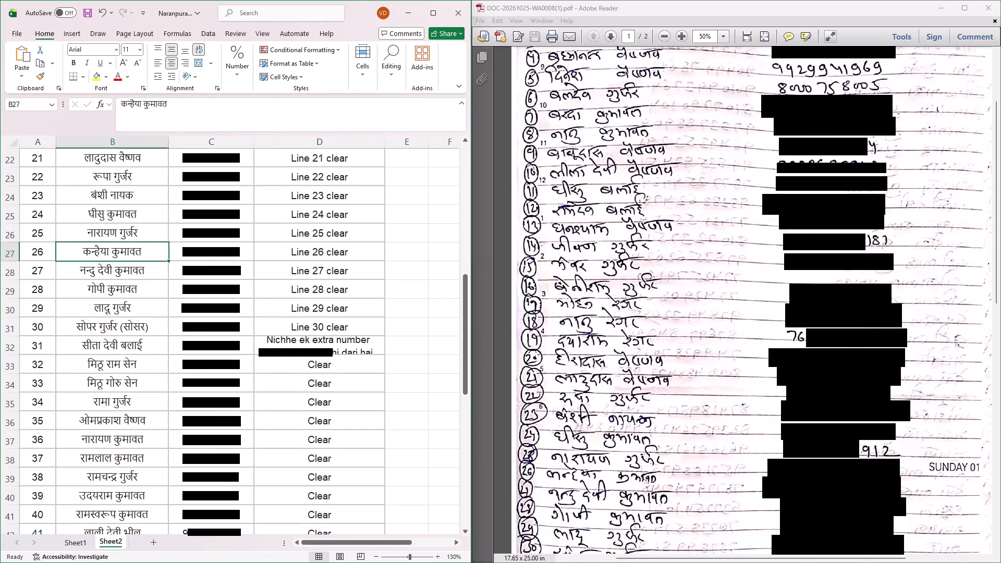
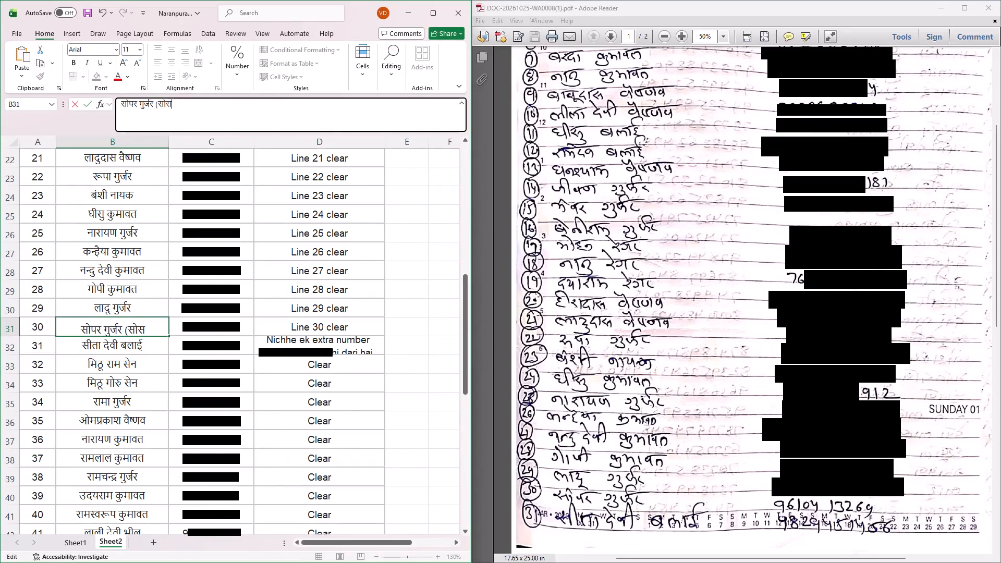
Replace the first name in the Naam (Hindi) entry at S.No. 30 with सांवर, keeping the surname.
key("BackSpace")
key("BackSpace")
key("BackSpace")
key("BackSpace")
key("BackSpace")
key("Left")
key("Left")
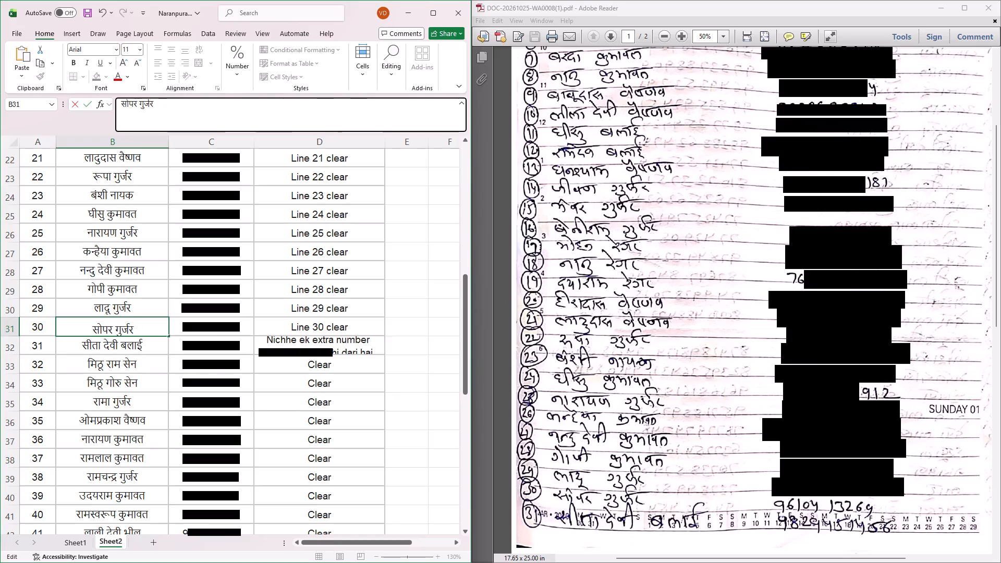
key("Left")
key("BackSpace")
key("BackSpace")
key("BackSpace")
key("BackSpace")
key("BackSpace")
key("BackSpace")
key("BackSpace")
key("BackSpace")
key("BackSpace")
key("BackSpace")
key("BackSpace")
key("BackSpace")
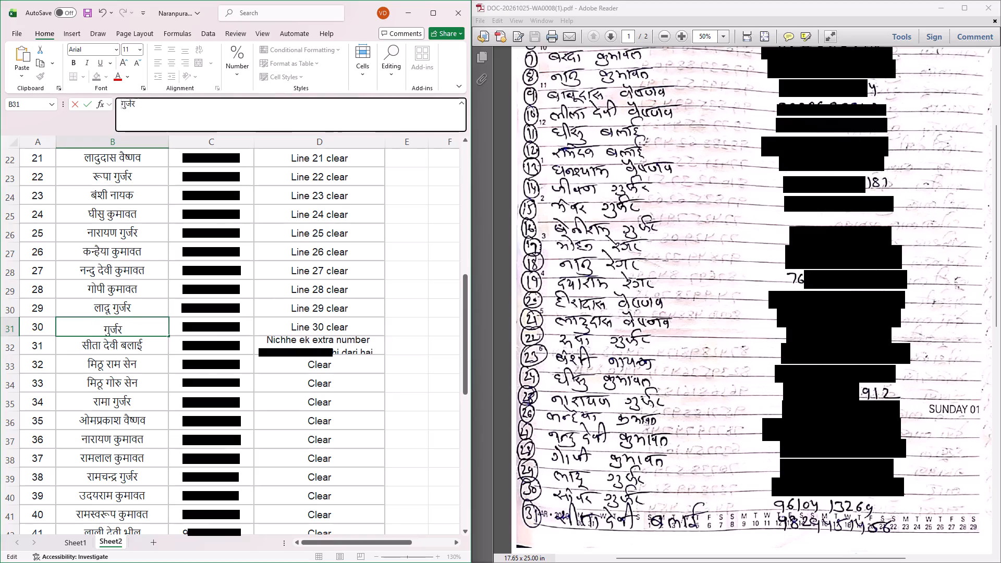
key("ctrl+v")
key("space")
left_click(129, 339)
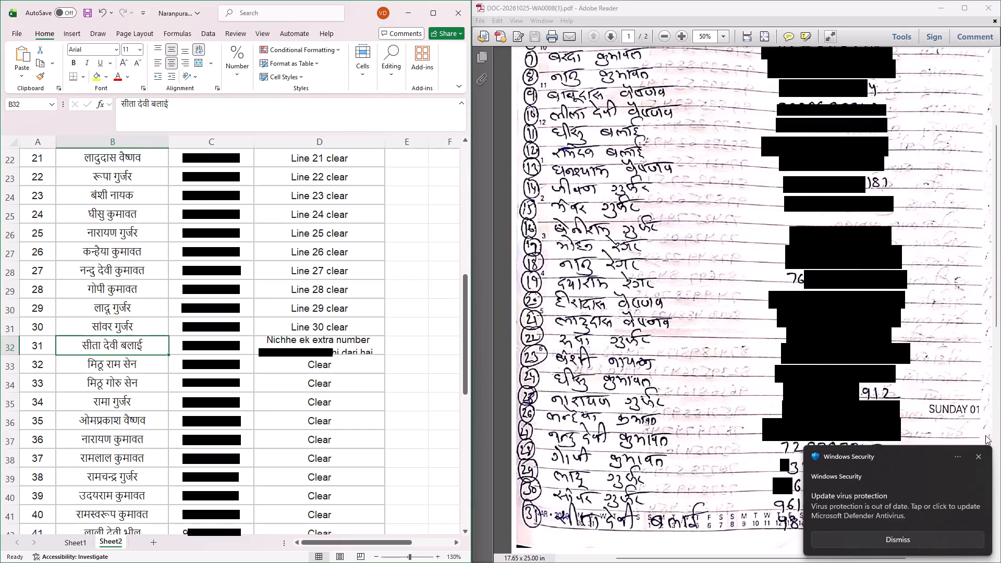
Dismiss the Windows Security notification covering the PDF.
left_click(980, 457)
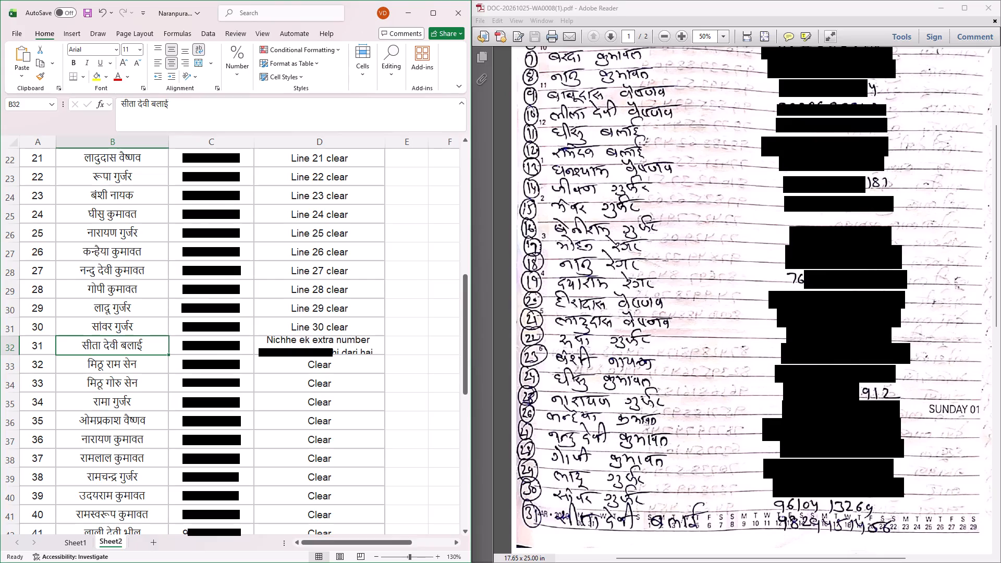
Clear the dash placeholder from the Mobile Number cell at S.No. 16.
scroll(215, 349, "up", 7)
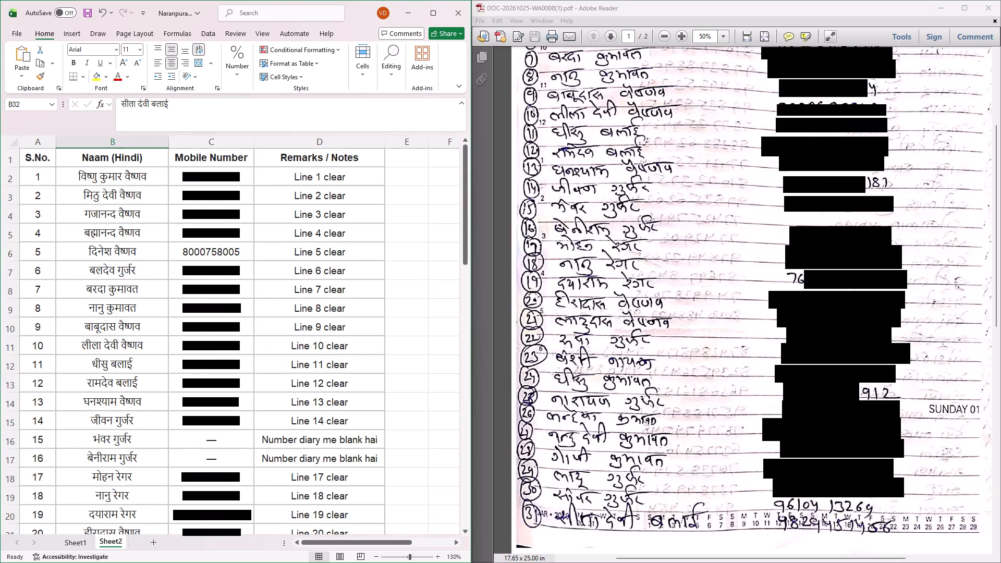
left_click(229, 455)
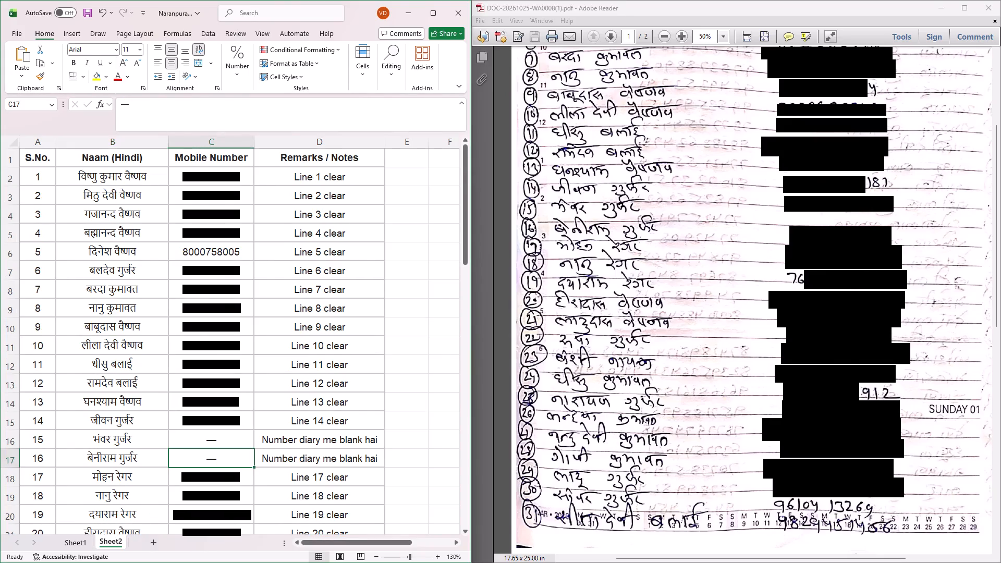
key("BackSpace")
left_click(410, 462)
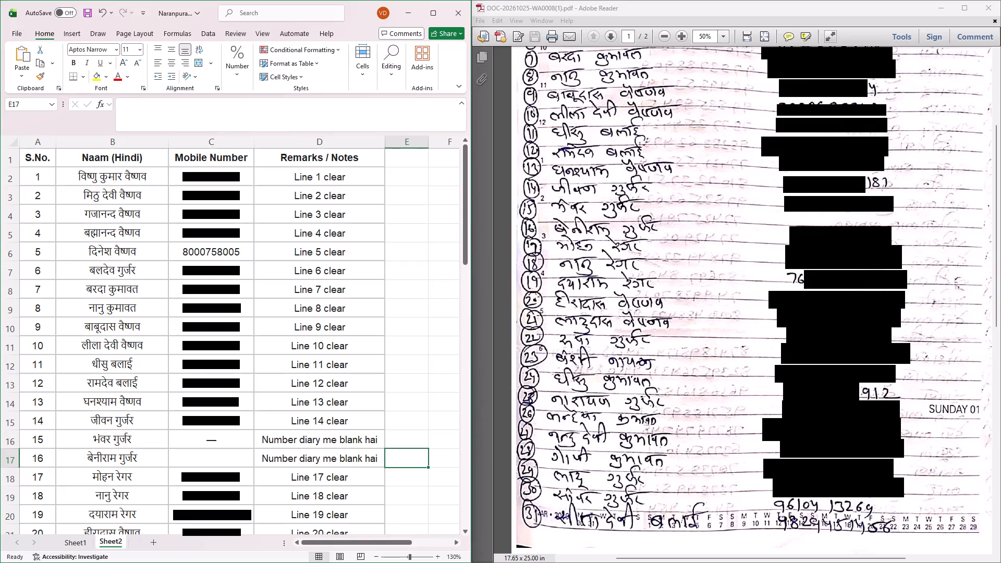
Move the mobile numbers of S.No. 17 to 31 up one row so they start at S.No. 16.
left_click_drag(196, 478, 211, 556)
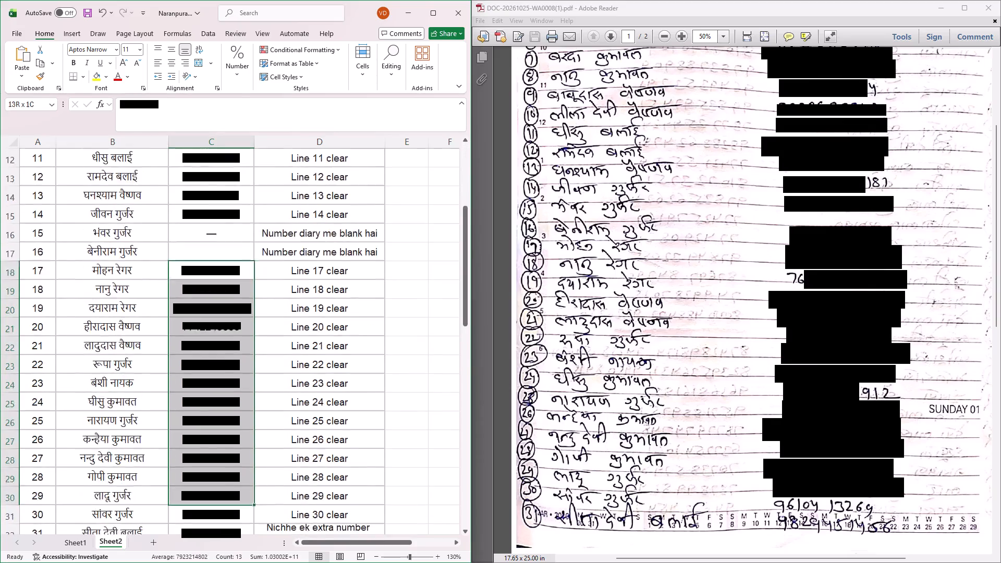
left_click_drag(211, 556, 210, 425)
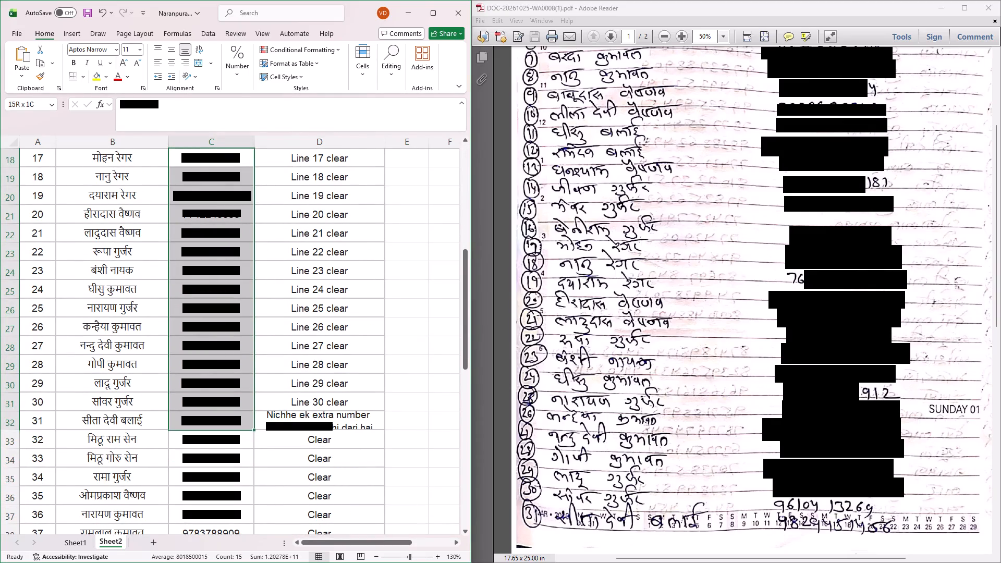
left_click_drag(210, 425, 211, 424)
scroll(212, 423, "up", 4)
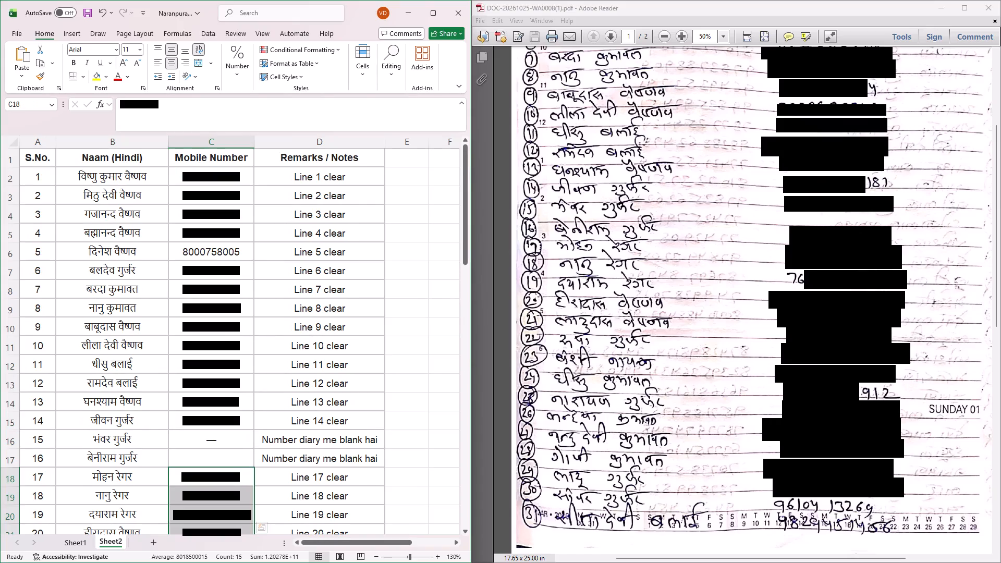
left_click_drag(221, 466, 215, 451)
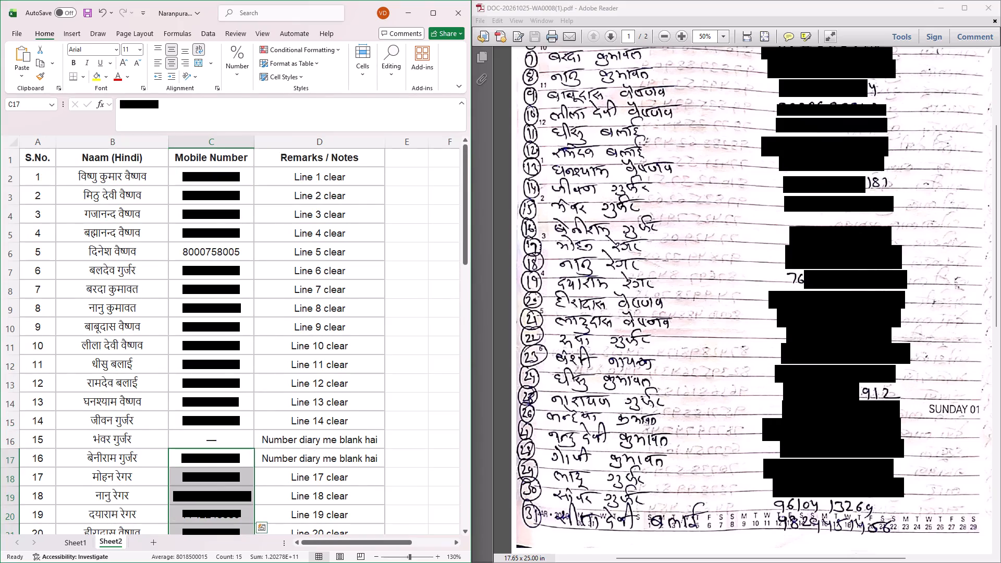
scroll(263, 424, "down", 1)
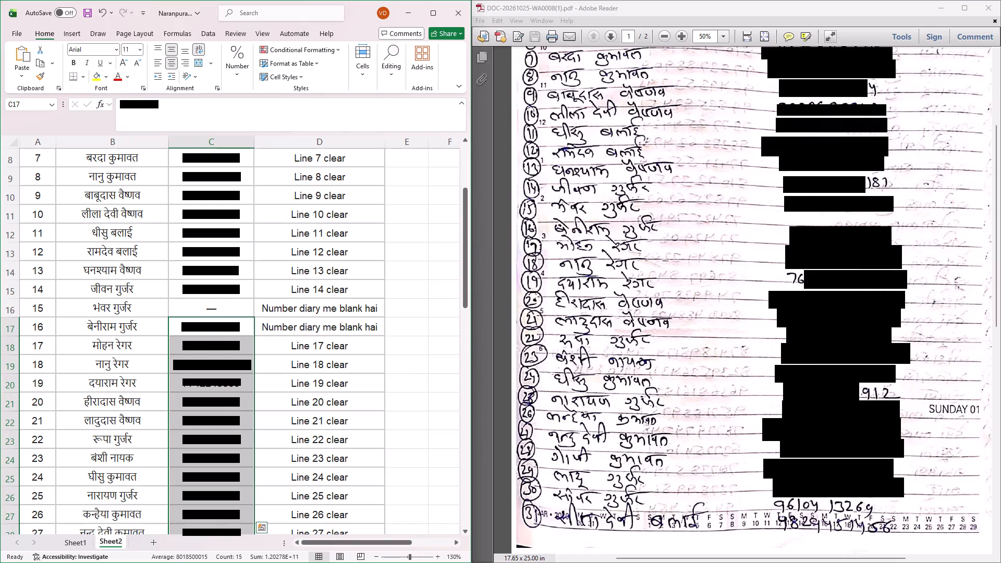
left_click(418, 336)
Enter the lower handwritten mobile number from the bottom of the PDF's first page at S.No. 31 and check it against S.No. 30.
scroll(248, 385, "down", 2)
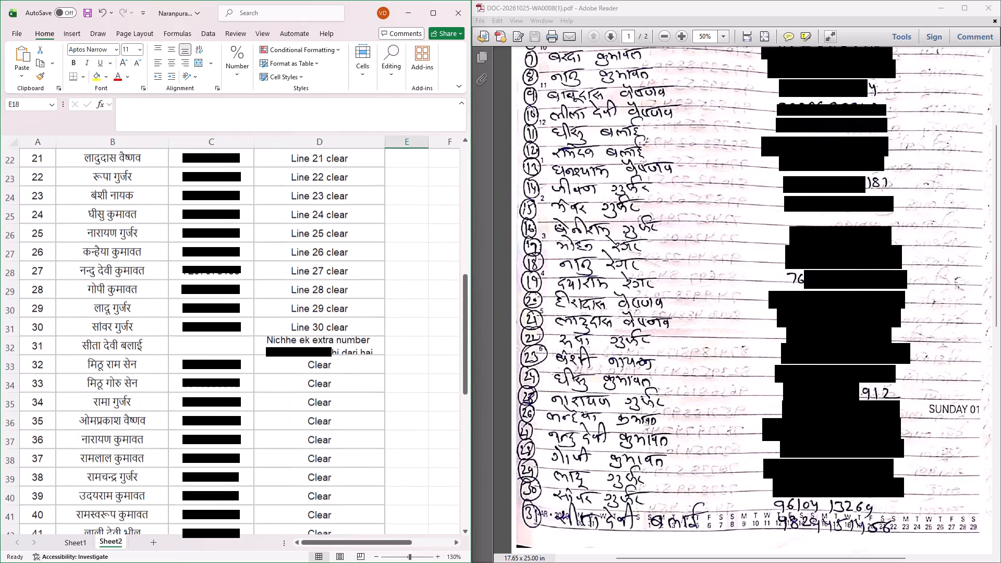
left_click(211, 344)
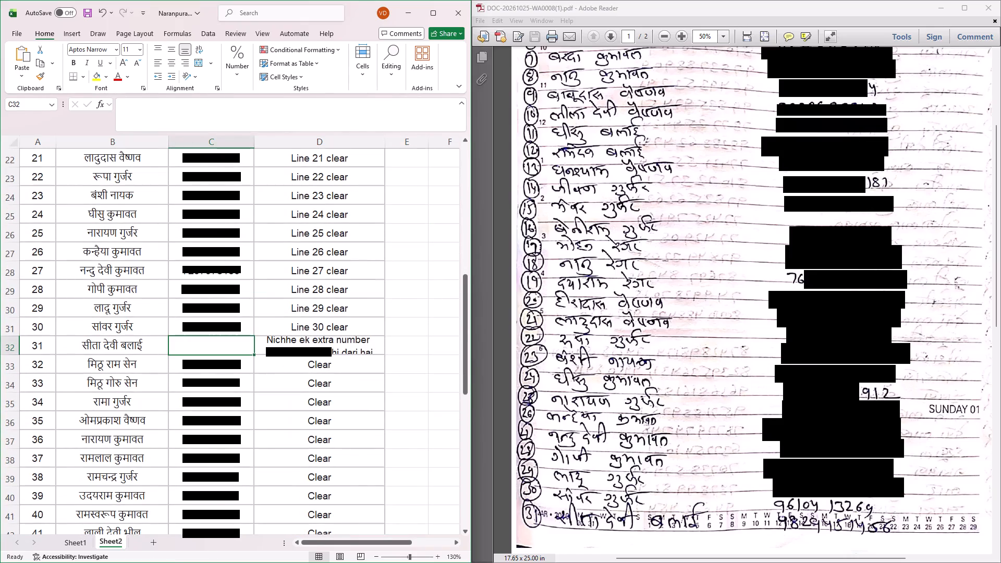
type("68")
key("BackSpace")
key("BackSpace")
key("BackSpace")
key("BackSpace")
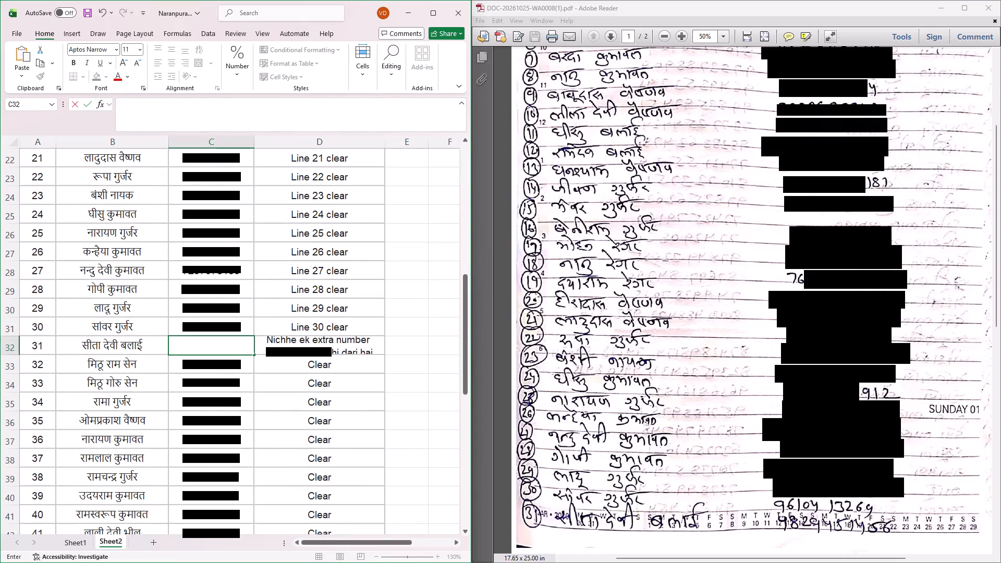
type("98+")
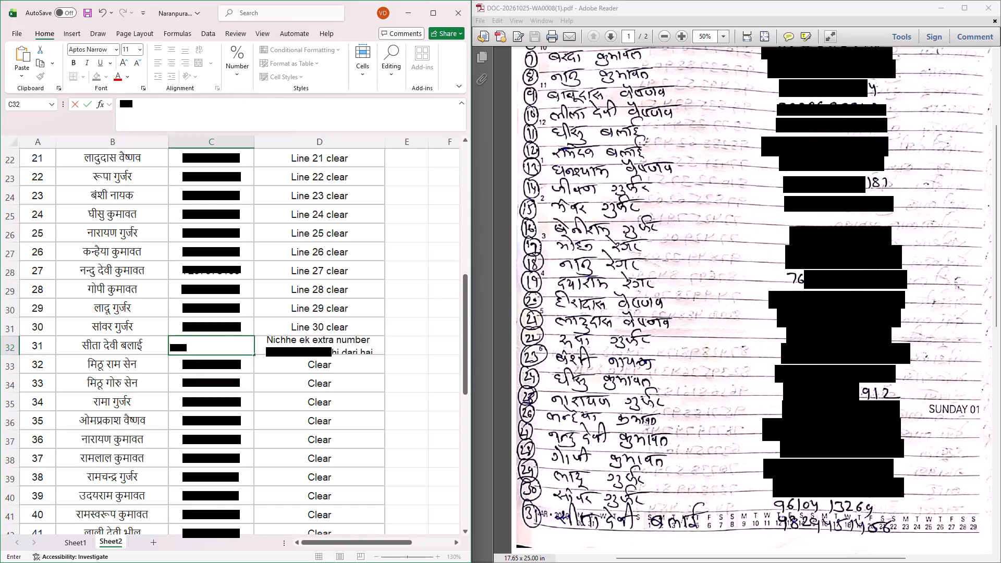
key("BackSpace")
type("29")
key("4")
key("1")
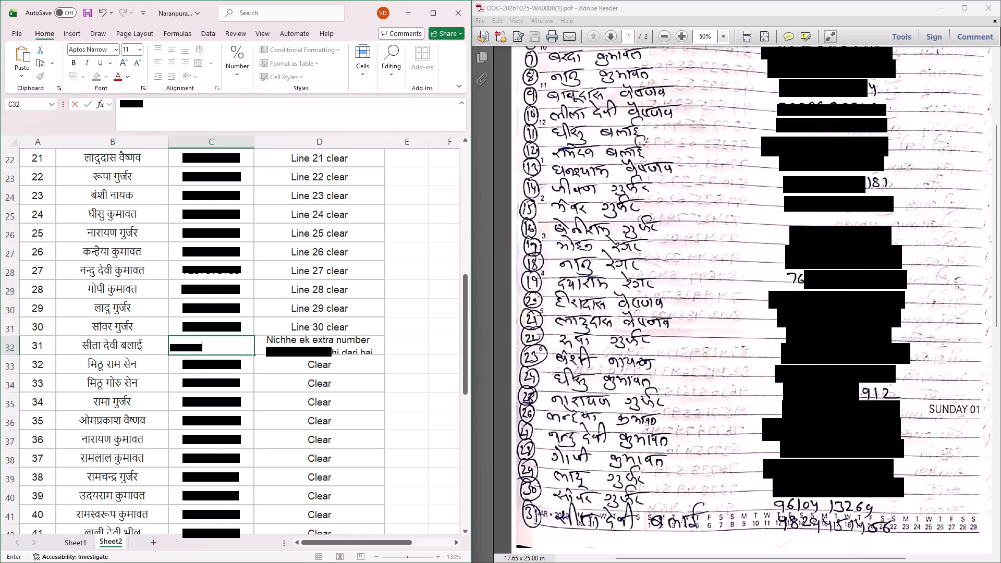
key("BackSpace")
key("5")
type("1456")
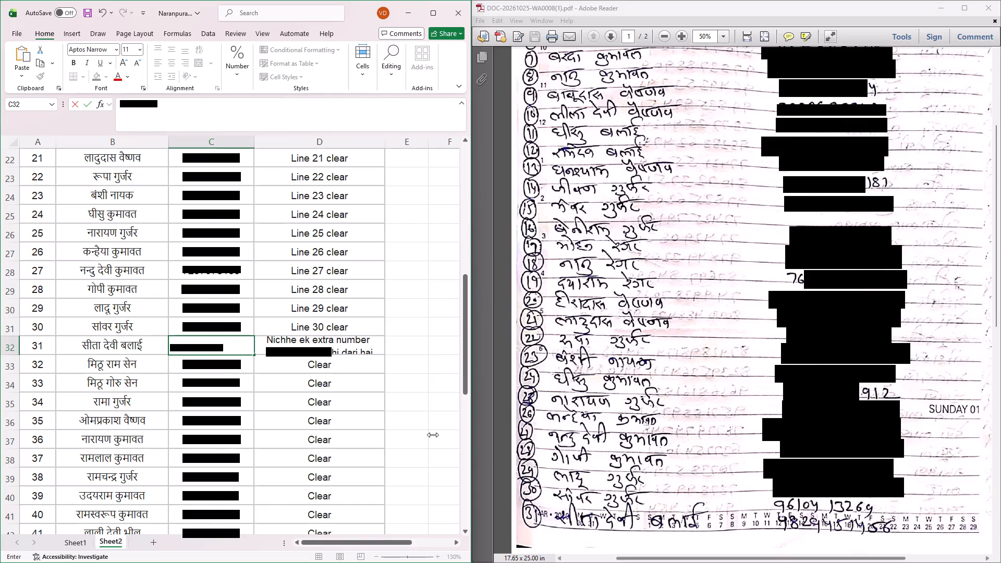
left_click(393, 272)
left_click(218, 332)
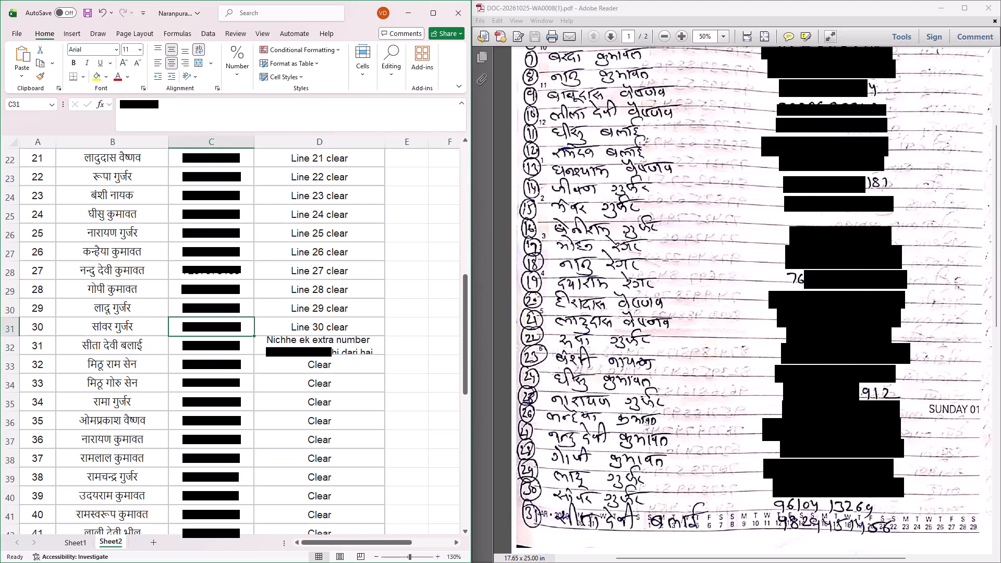
left_click(216, 346)
left_click(212, 331)
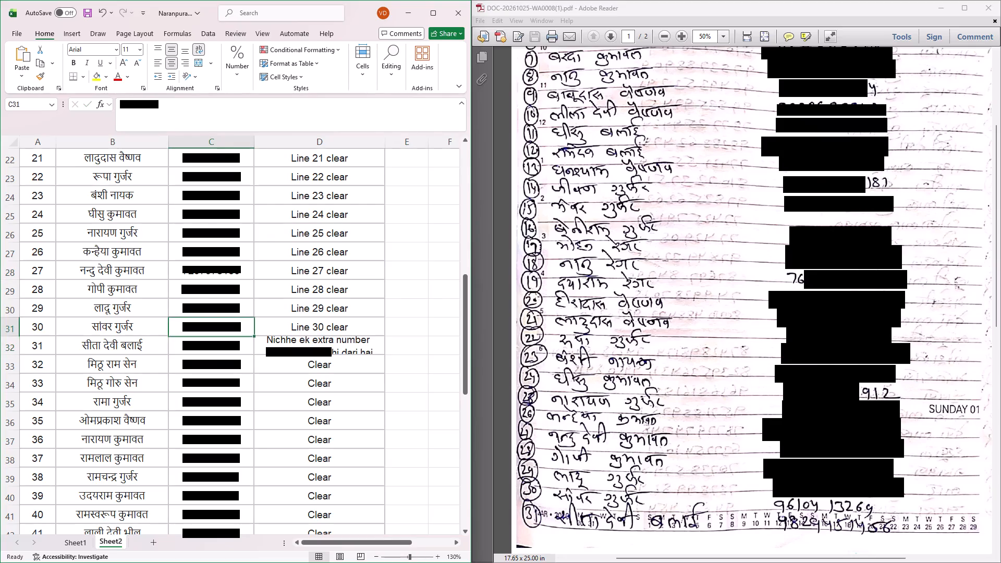
left_click(212, 341)
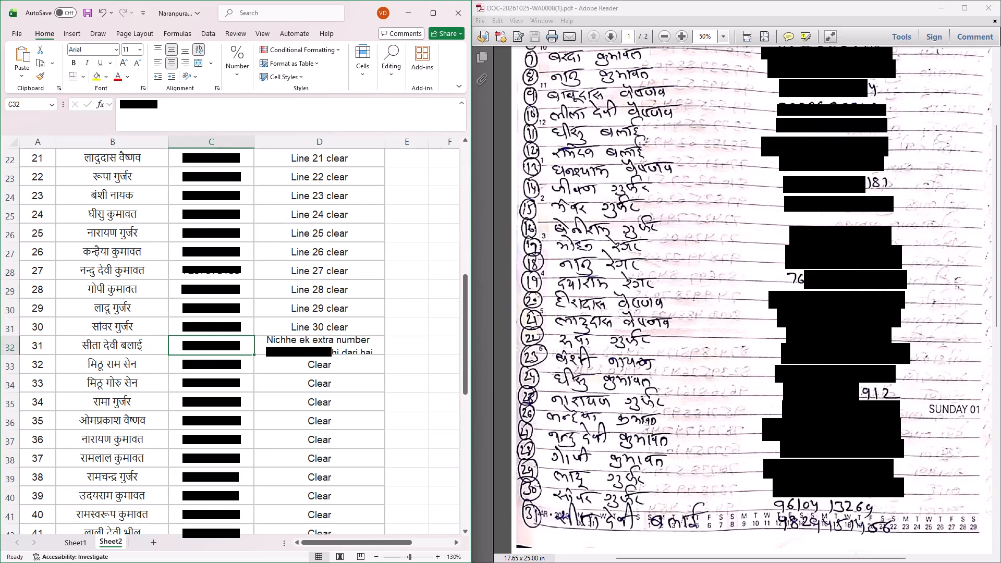
Widen the Remarks / Notes column and make the S.No. 31 row taller to fit its full two-line remark.
left_click(370, 348)
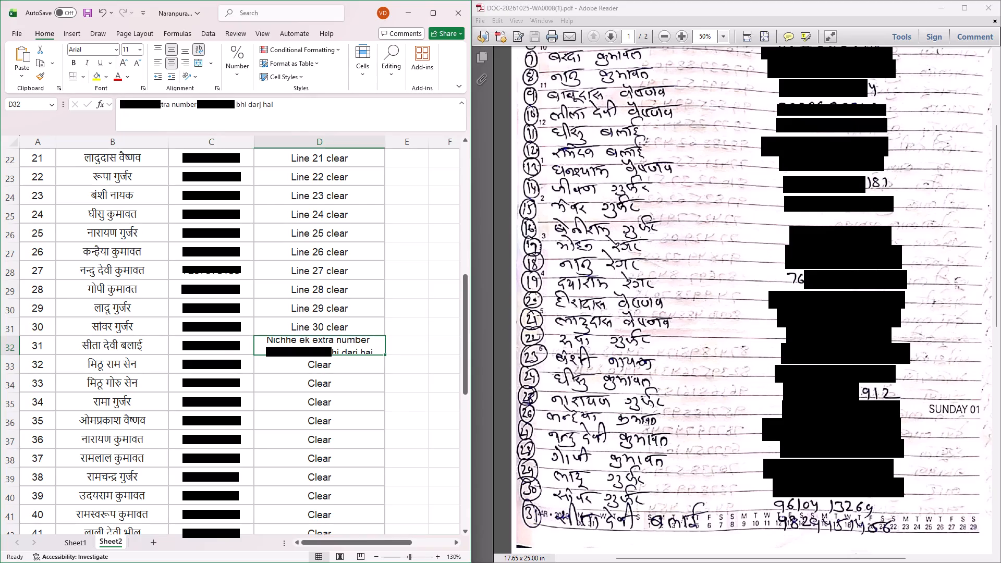
left_click_drag(385, 141, 428, 146)
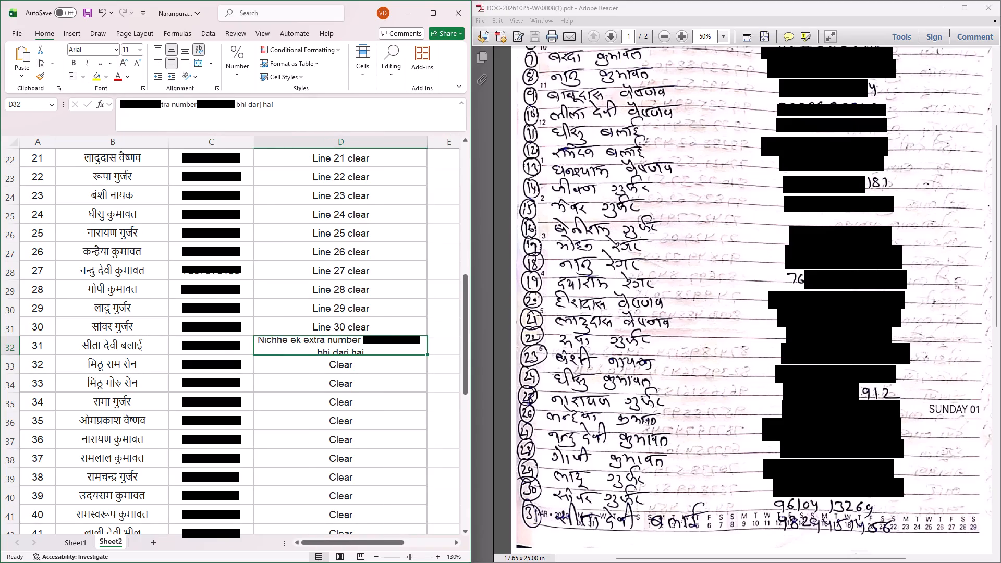
left_click_drag(426, 140, 433, 140)
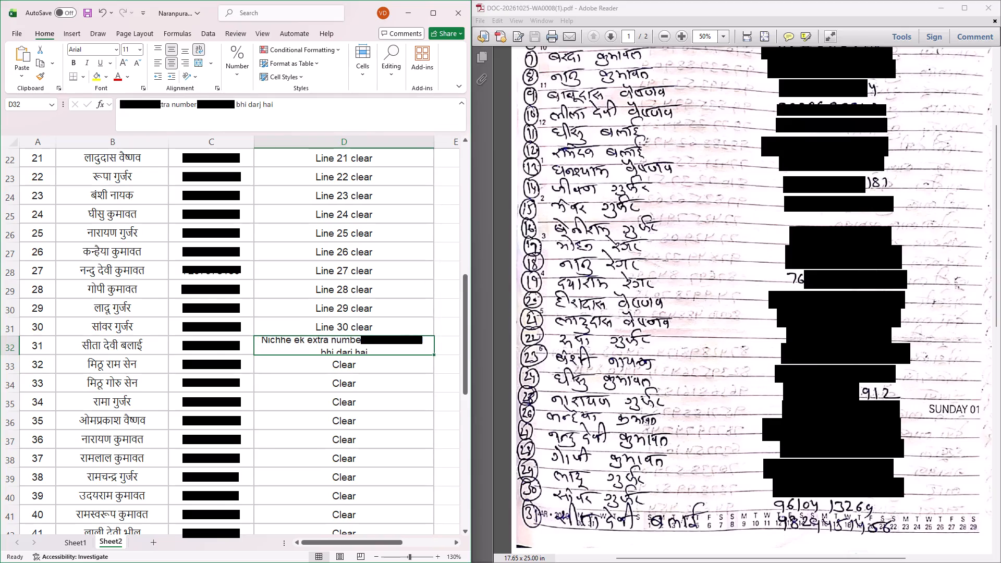
left_click(9, 335)
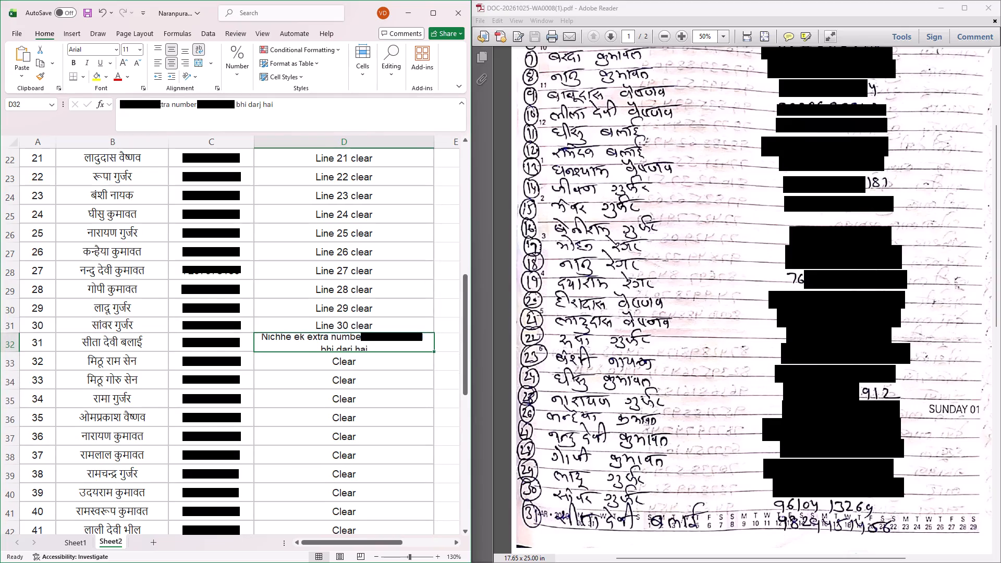
left_click_drag(10, 351, 15, 360)
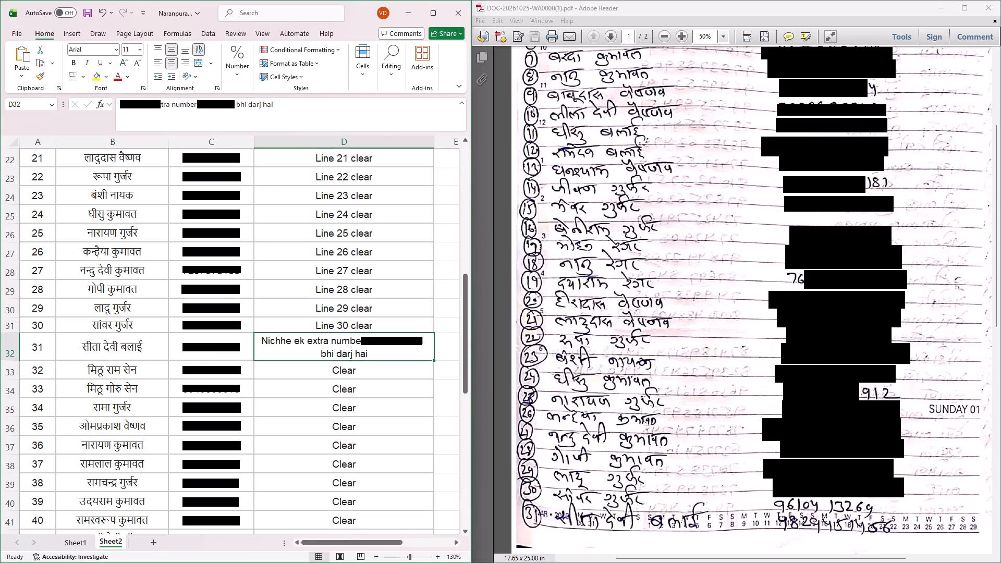
left_click(204, 355)
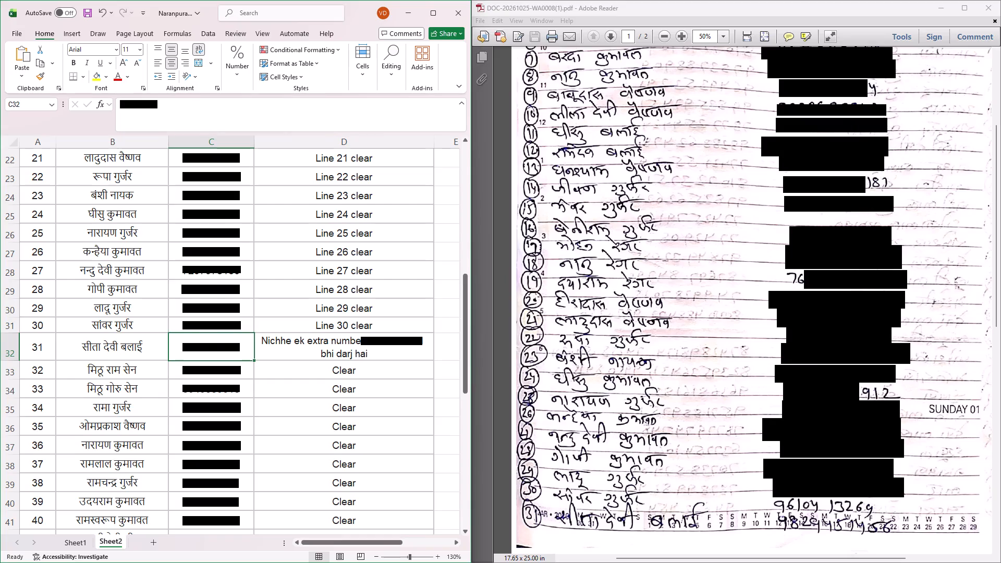
Go to the PDF's second page, where the handwritten list continues from S.No. 32.
scroll(755, 456, "down", 1)
scroll(690, 424, "down", 2)
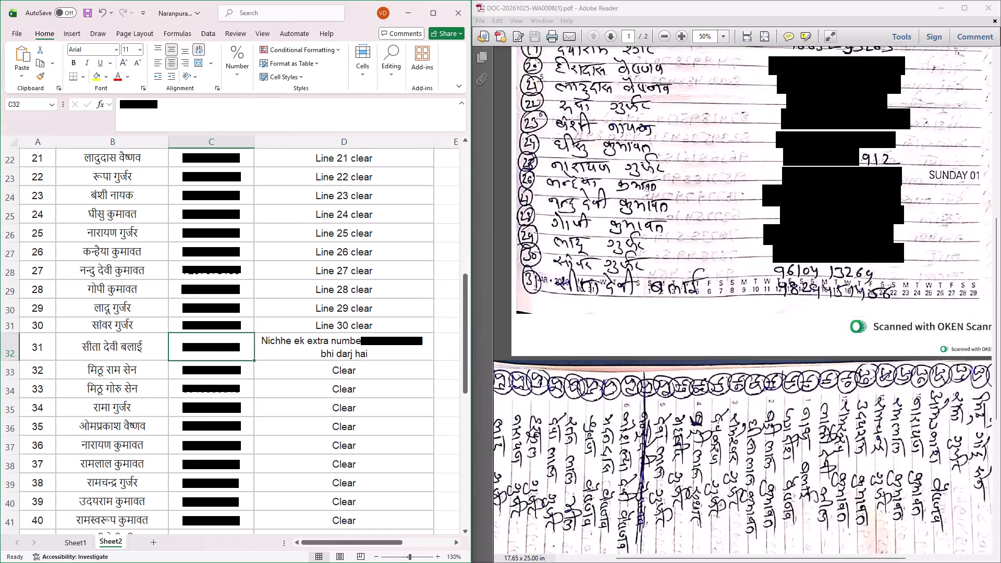
scroll(682, 423, "down", 5)
left_click(738, 353)
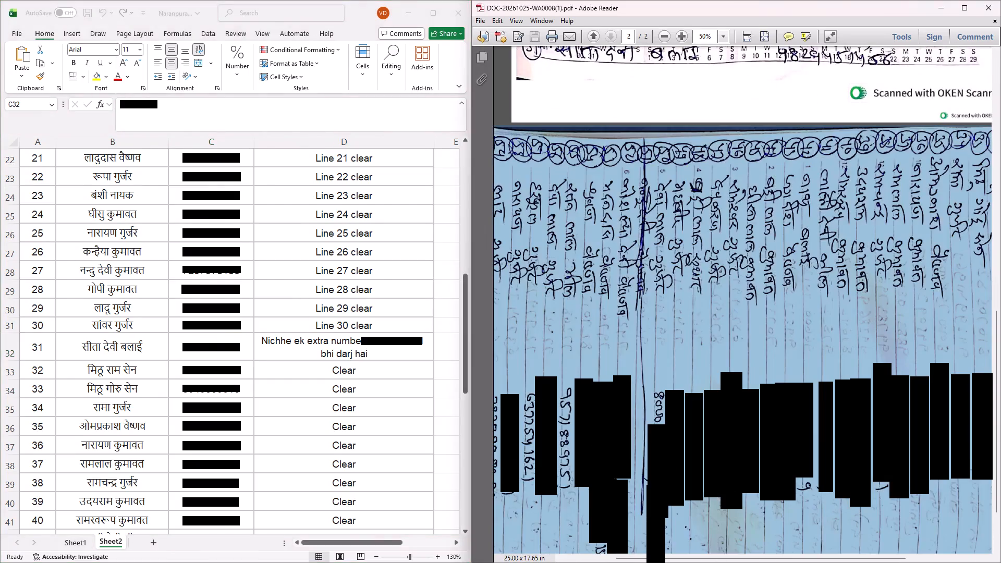
scroll(715, 346, "down", 1)
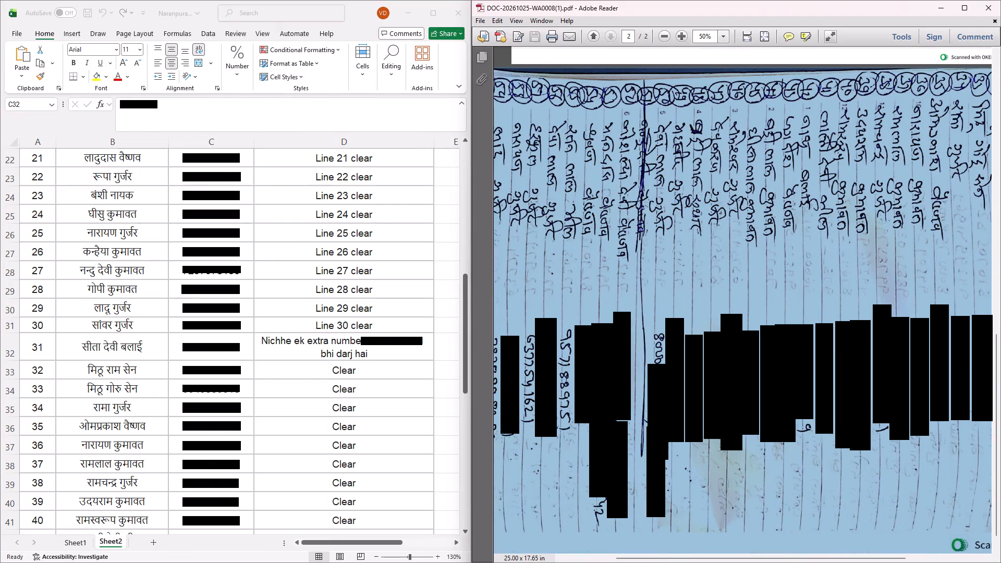
Examine the PDF reader's page options and tools for a way to turn the sideways second page upright.
right_click(690, 229)
left_click(666, 225)
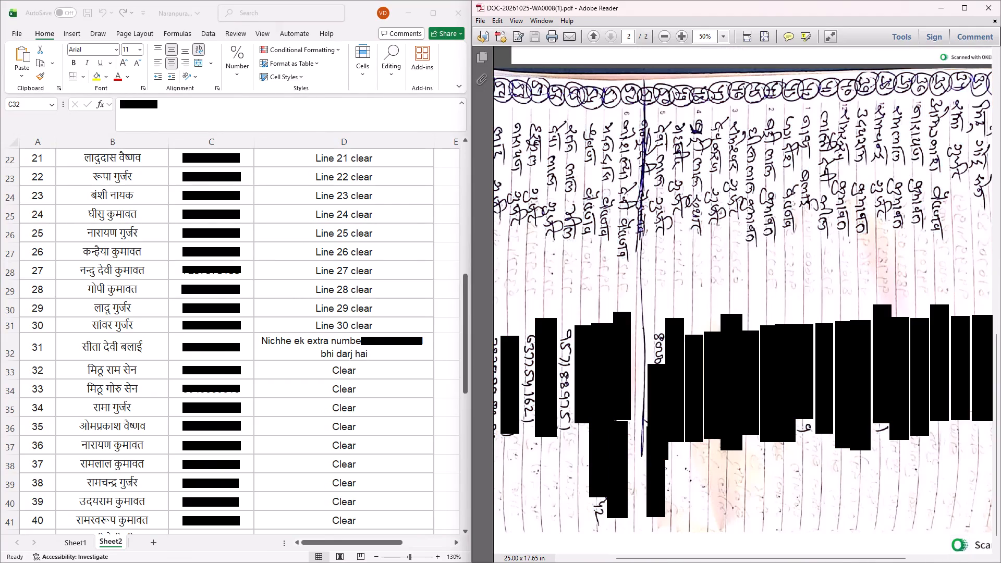
left_click(902, 36)
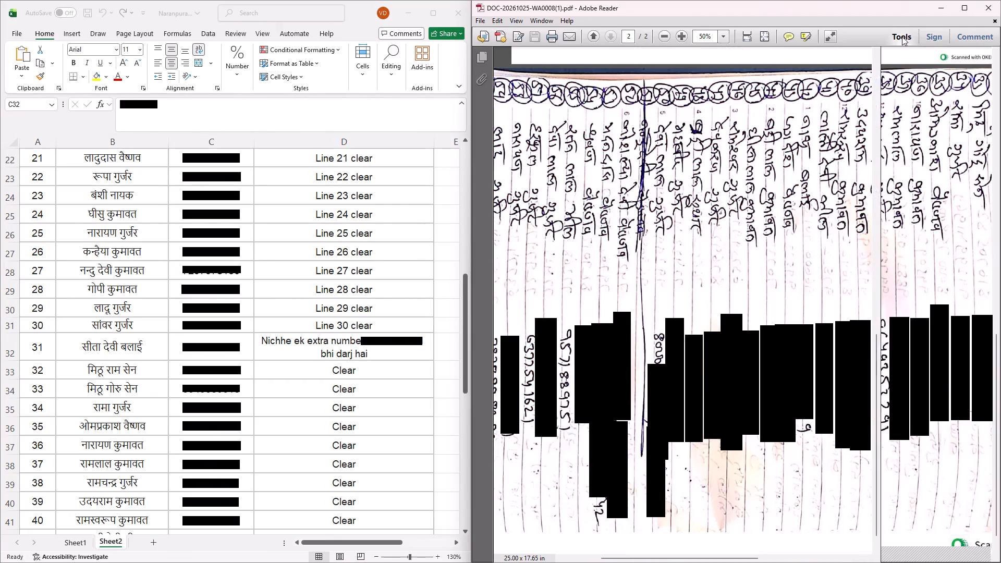
scroll(714, 258, "down", 3)
left_click(703, 254)
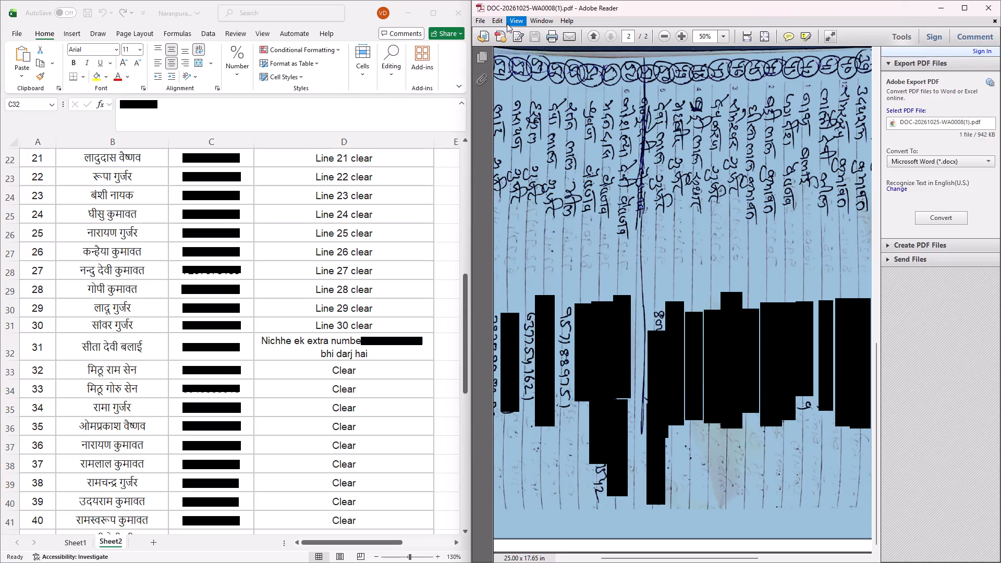
left_click(493, 21)
left_click(730, 131)
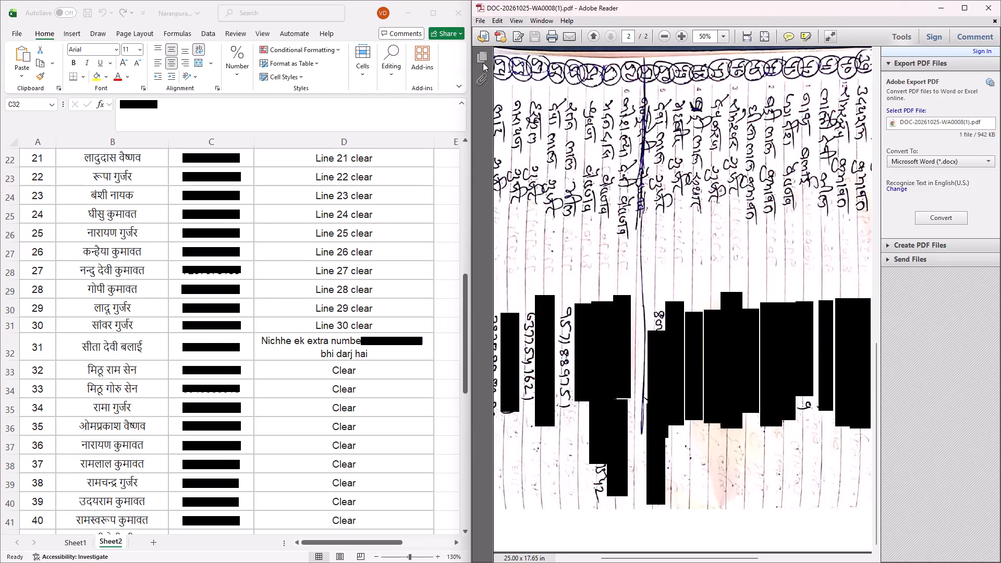
left_click(480, 40)
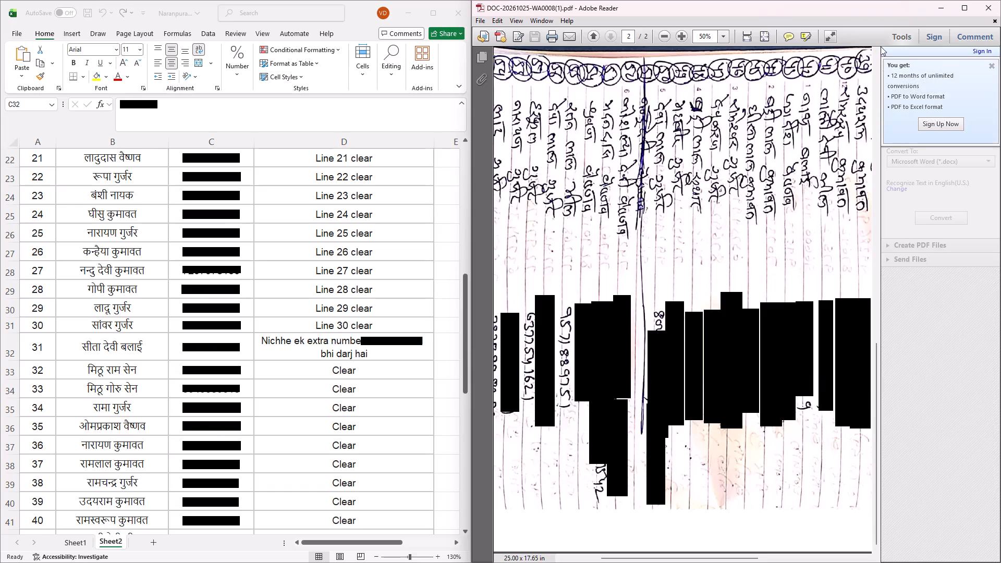
left_click(992, 66)
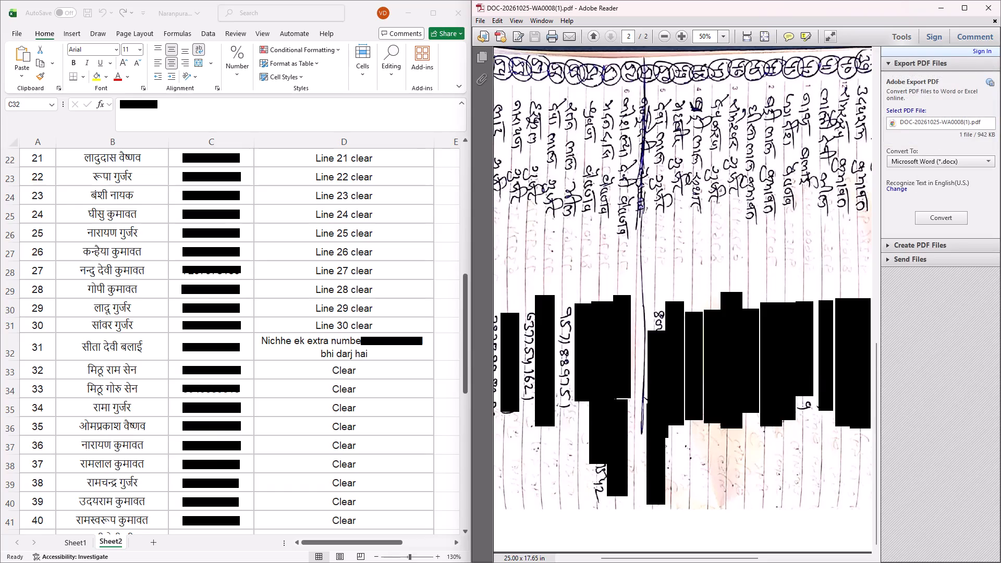
left_click_drag(796, 225, 706, 286)
left_click(701, 200)
Look back over the PDF's first page down to its last entry, S.No. 31.
scroll(690, 212, "up", 4)
scroll(677, 206, "down", 3)
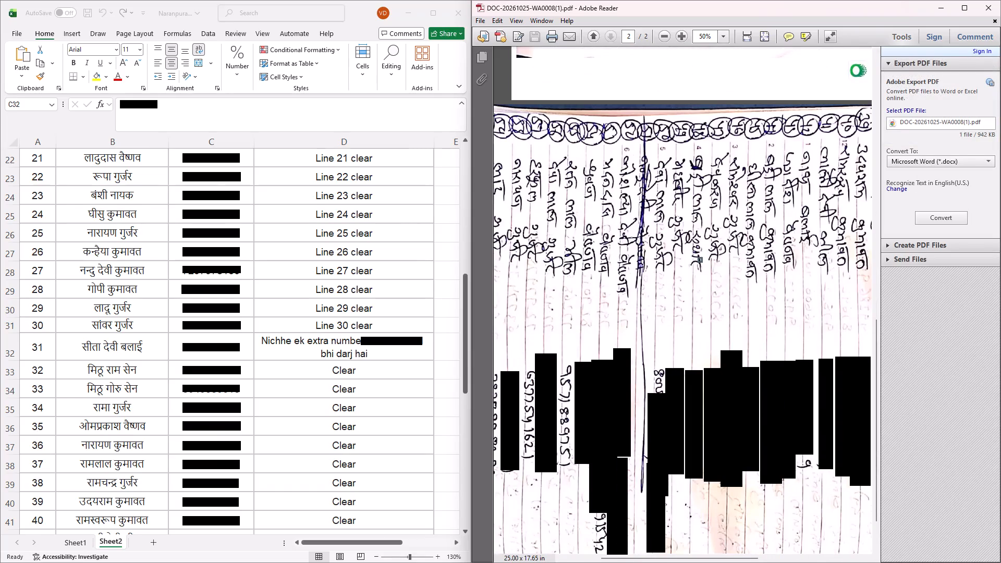
left_click(593, 42)
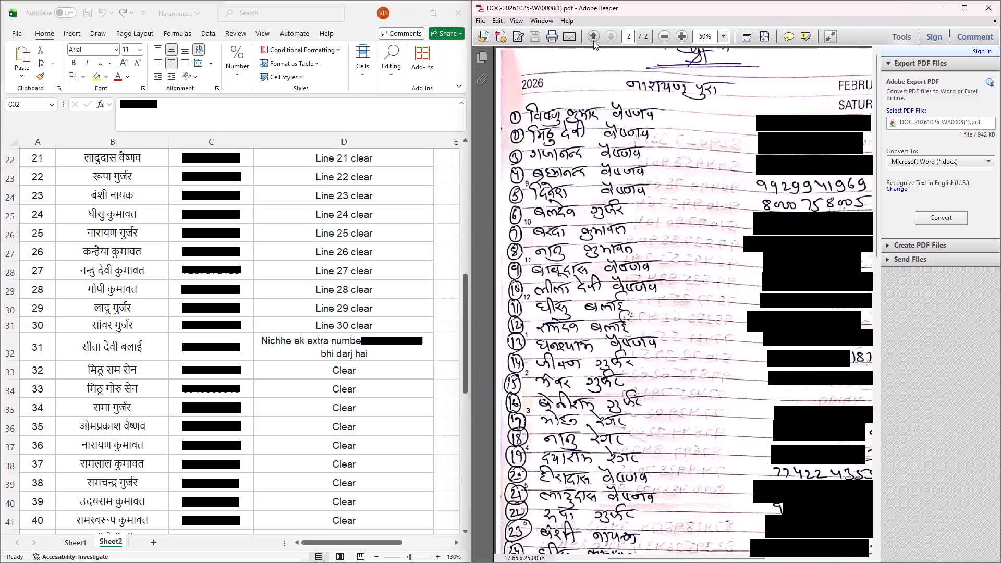
scroll(629, 193, "up", 4)
scroll(629, 193, "down", 8)
scroll(631, 190, "up", 2)
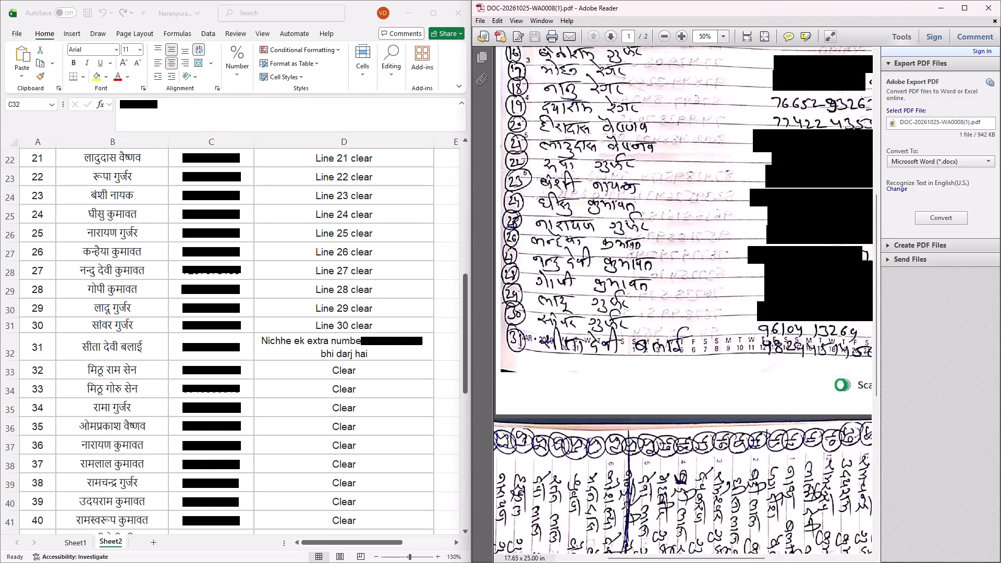
Return to the PDF's second page and display it in Read Mode.
left_click(611, 34)
left_click(632, 145)
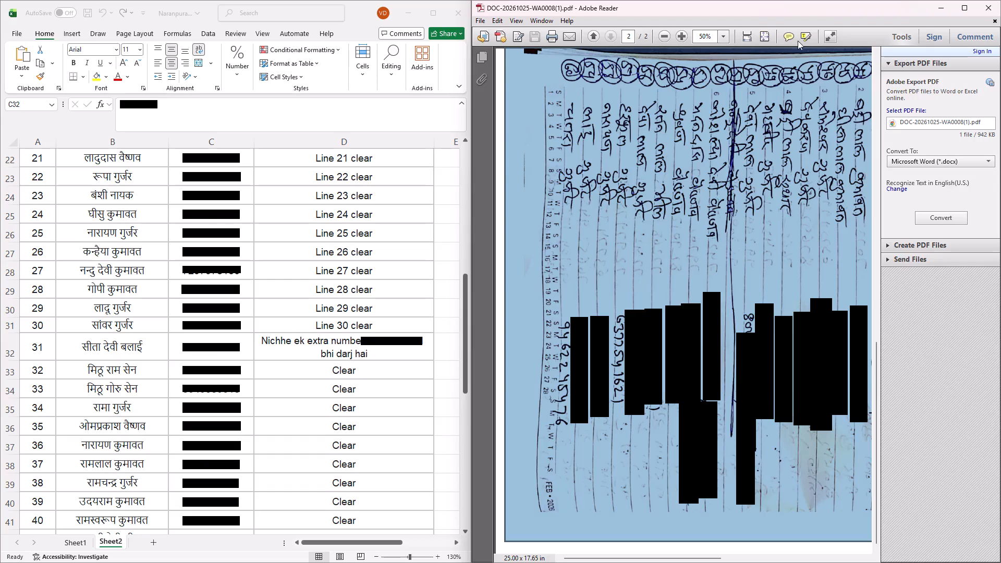
left_click(824, 36)
left_click(822, 144)
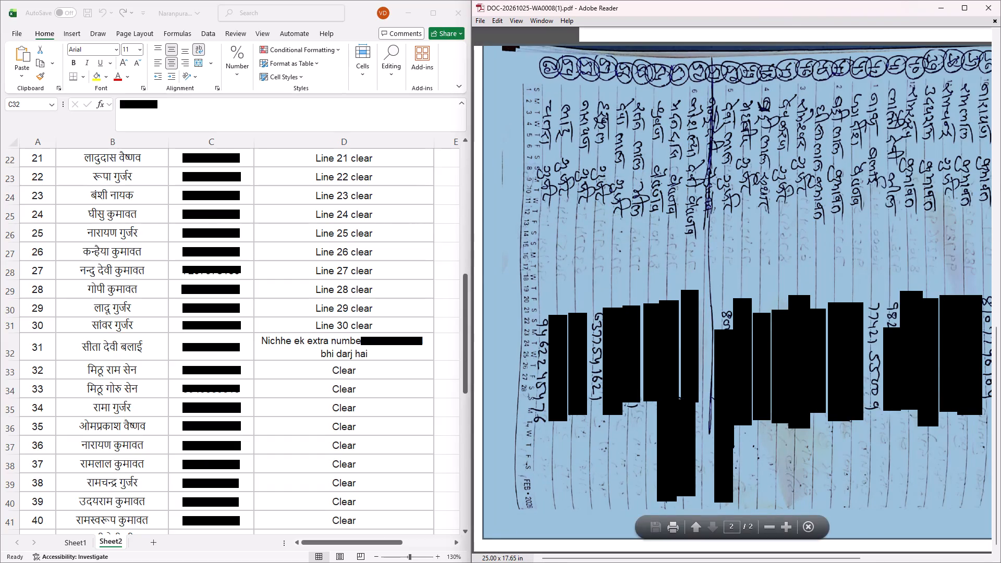
right_click(789, 184)
left_click(699, 380)
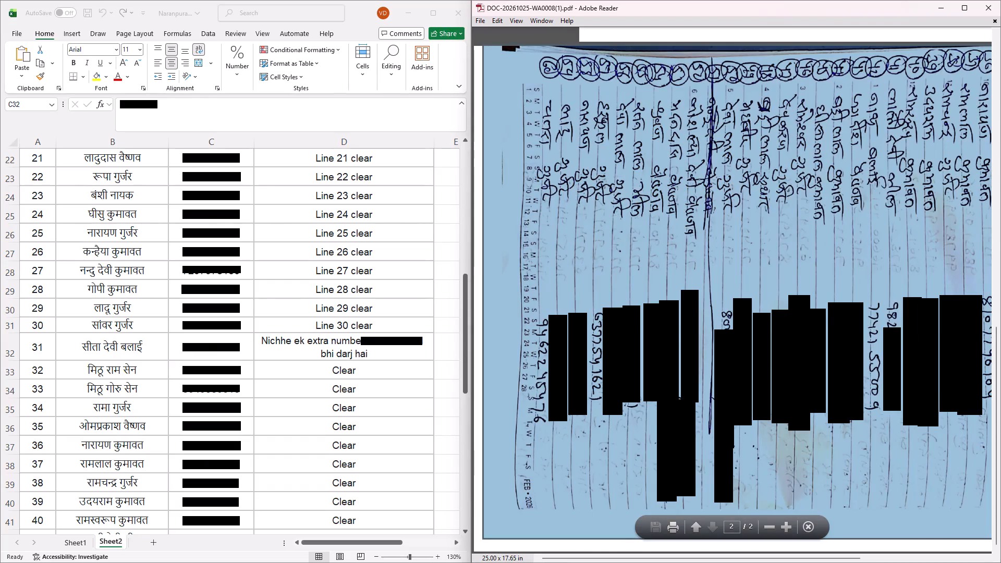
left_click(766, 336)
Minimise the PDF, Downloads folder and trading chart windows to clear the desktop beside the workbook.
left_click(941, 13)
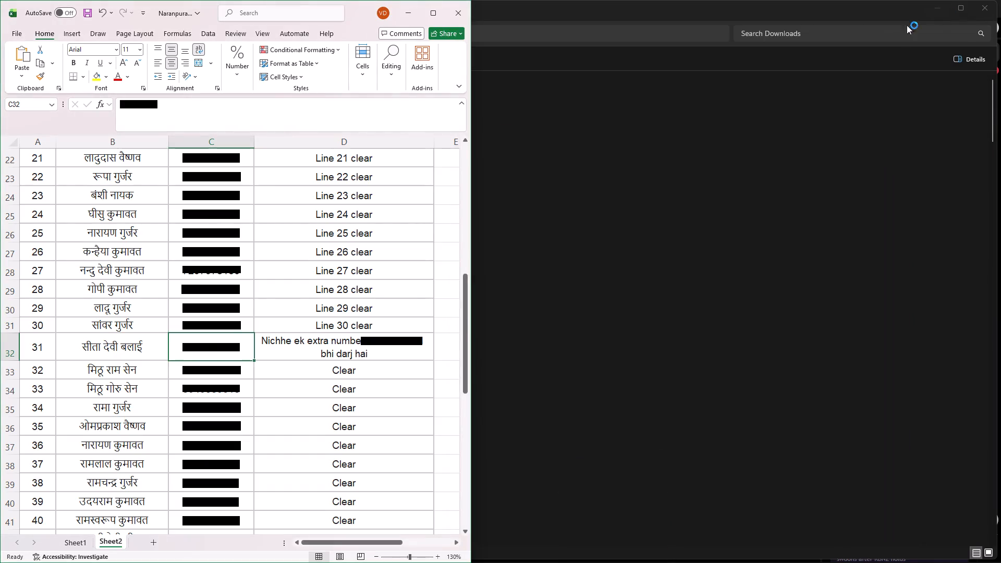
left_click(935, 11)
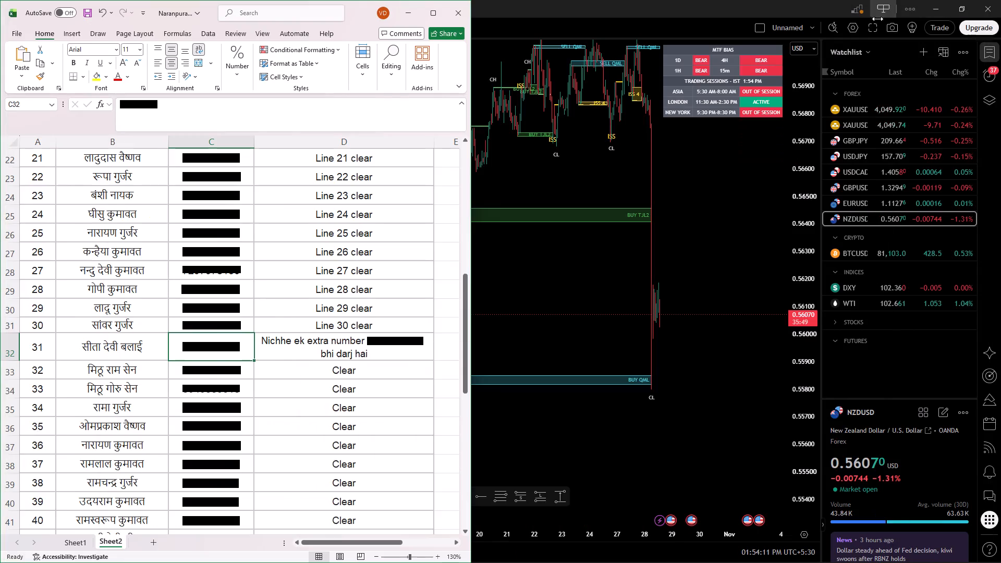
left_click(931, 14)
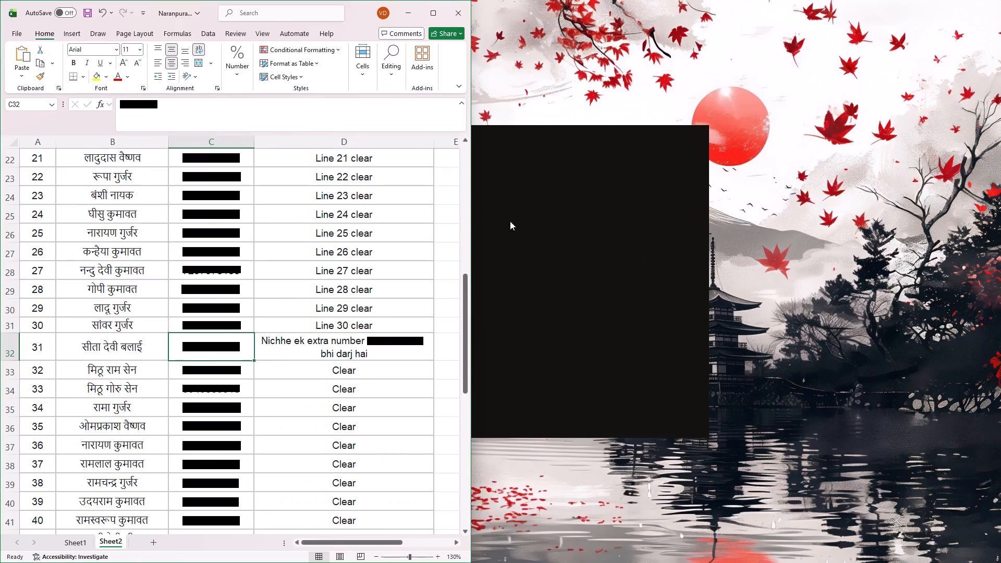
left_click(713, 131)
left_click_drag(747, 146, 735, 156)
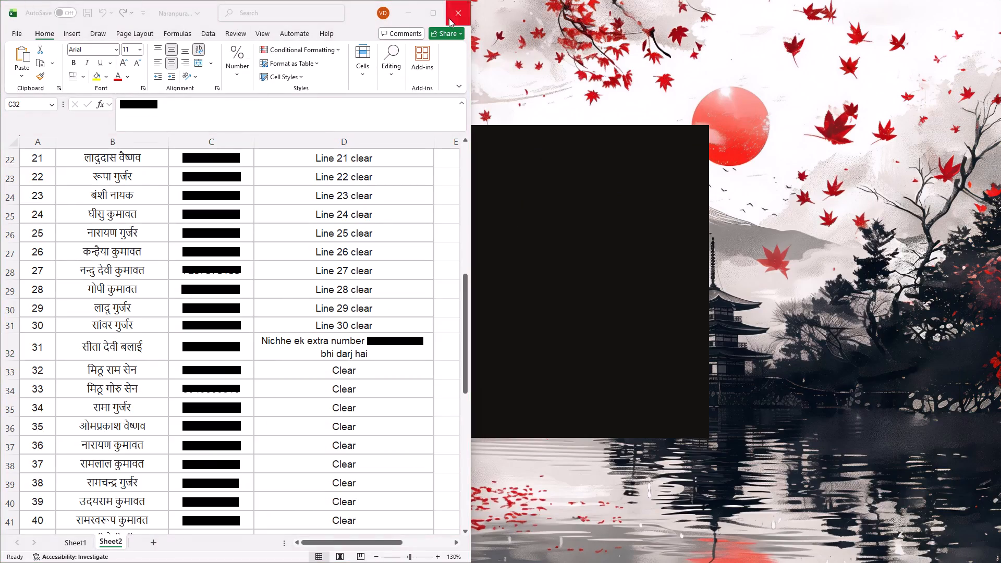
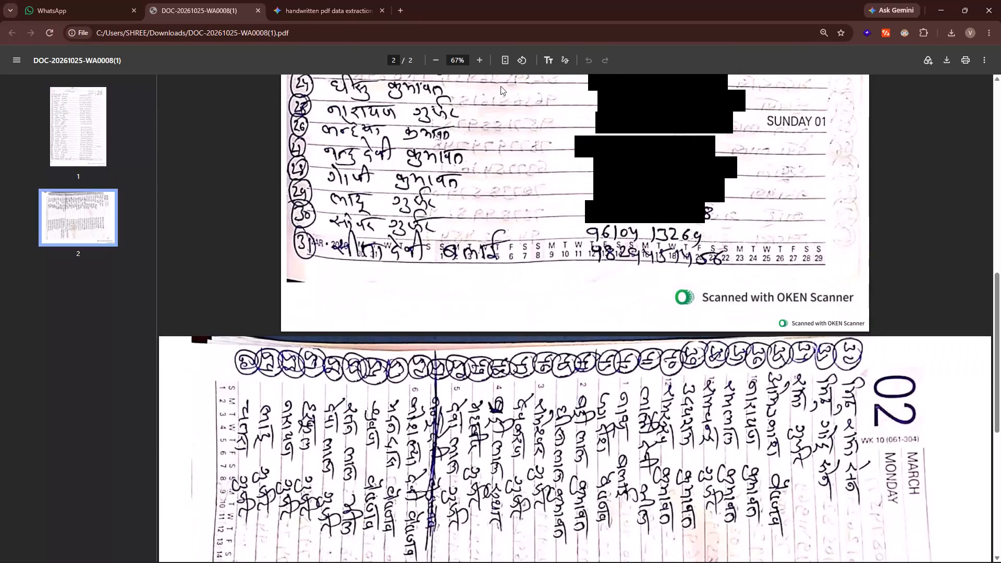
Rotate the PDF counterclockwise once so its second page stands upright, and look over its entries from S.No. 32.
left_click(523, 58)
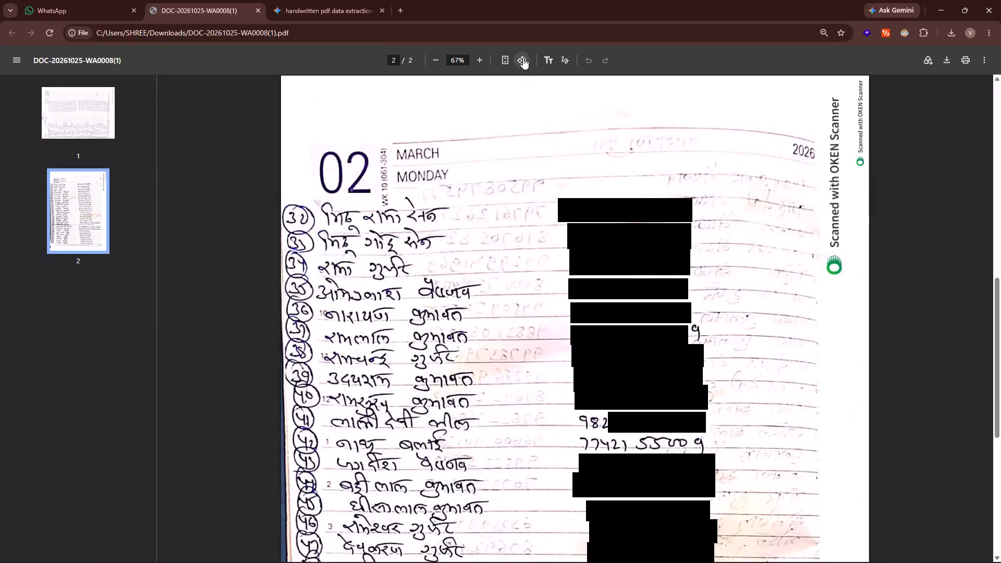
scroll(528, 218, "up", 5)
scroll(528, 218, "down", 3)
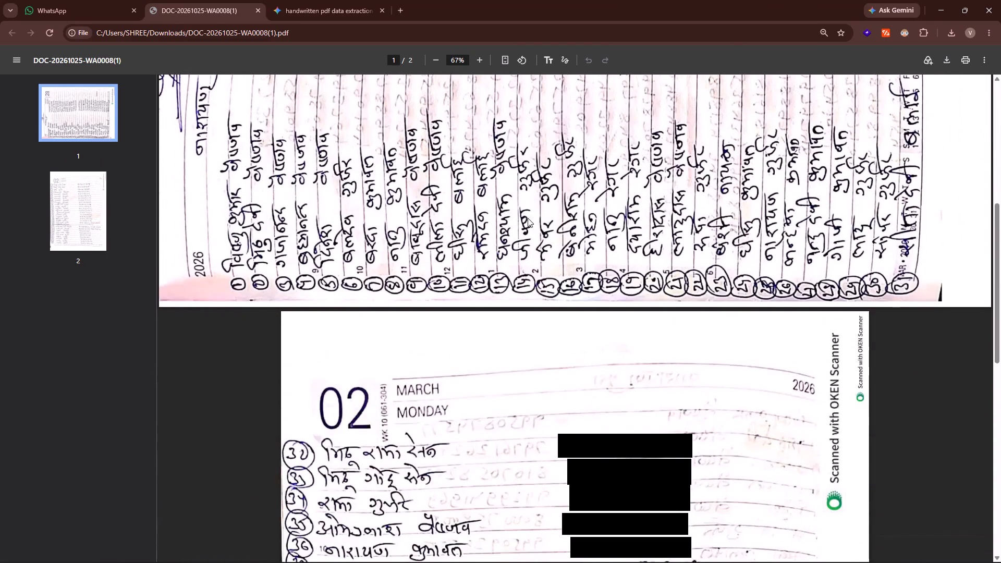
scroll(528, 218, "down", 3)
scroll(528, 218, "up", 1)
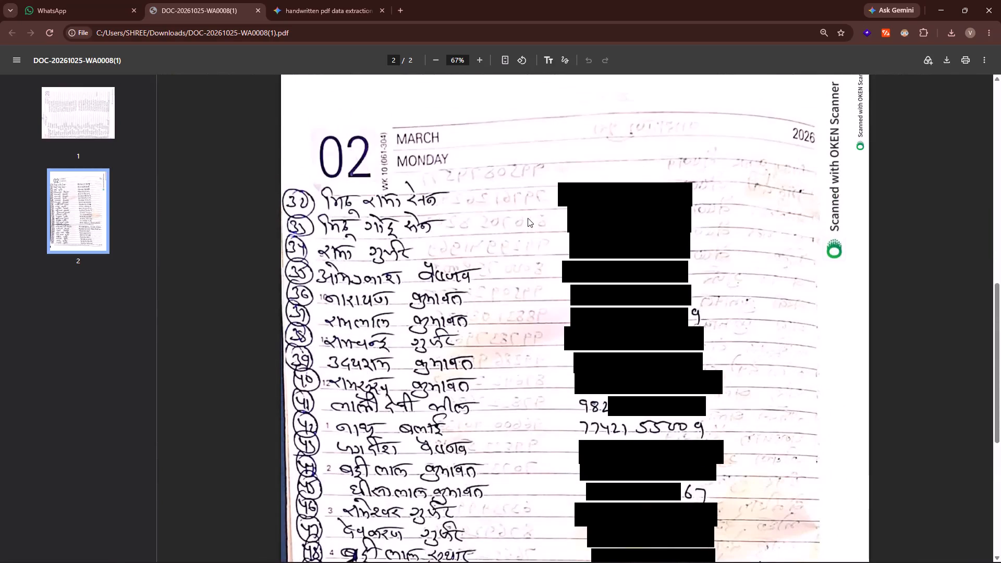
scroll(528, 218, "down", 1)
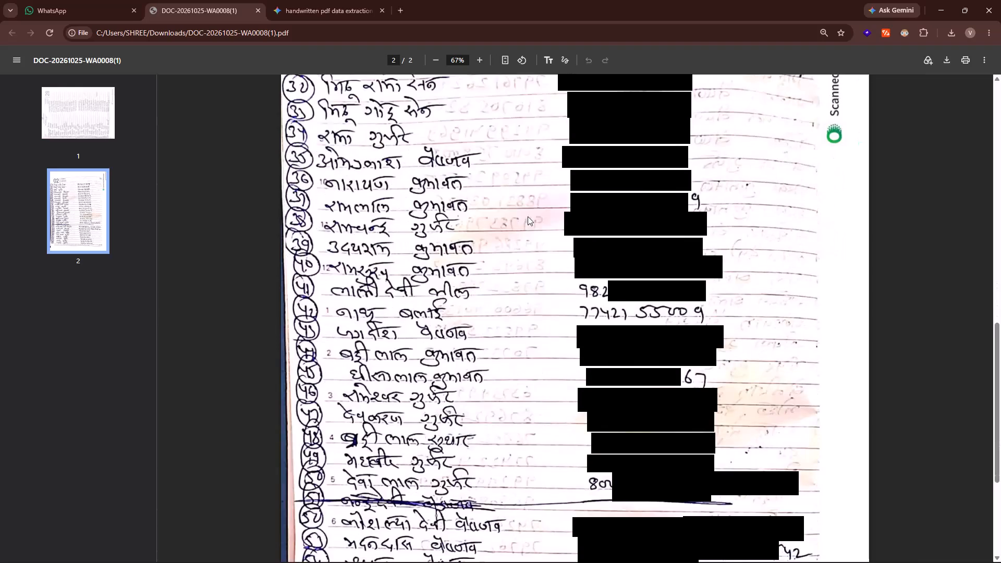
scroll(624, 255, "up", 2)
scroll(624, 241, "down", 1)
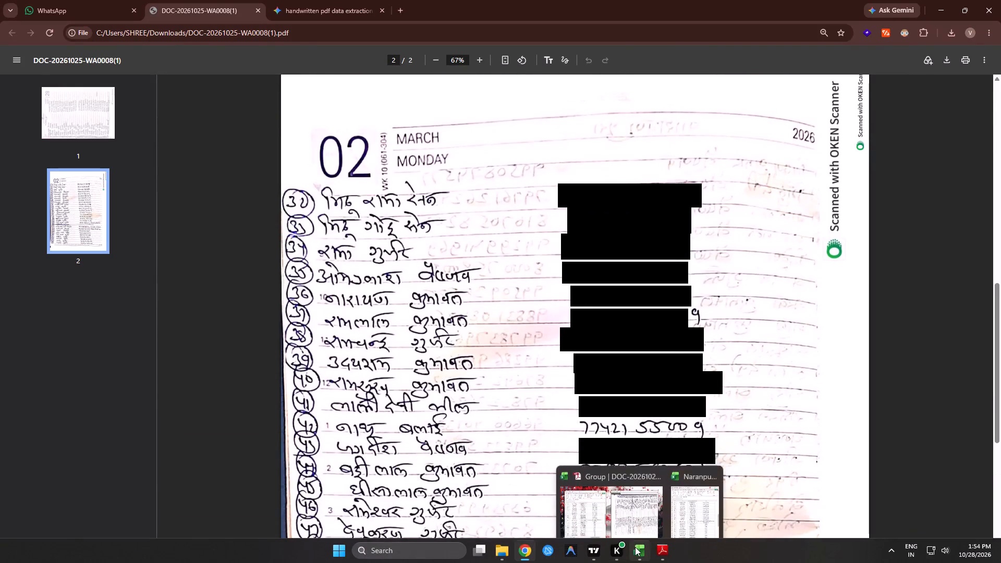
Bring up the Naranpura workbook and tile it beside the browser's PDF so that each fills half the screen.
left_click(635, 547)
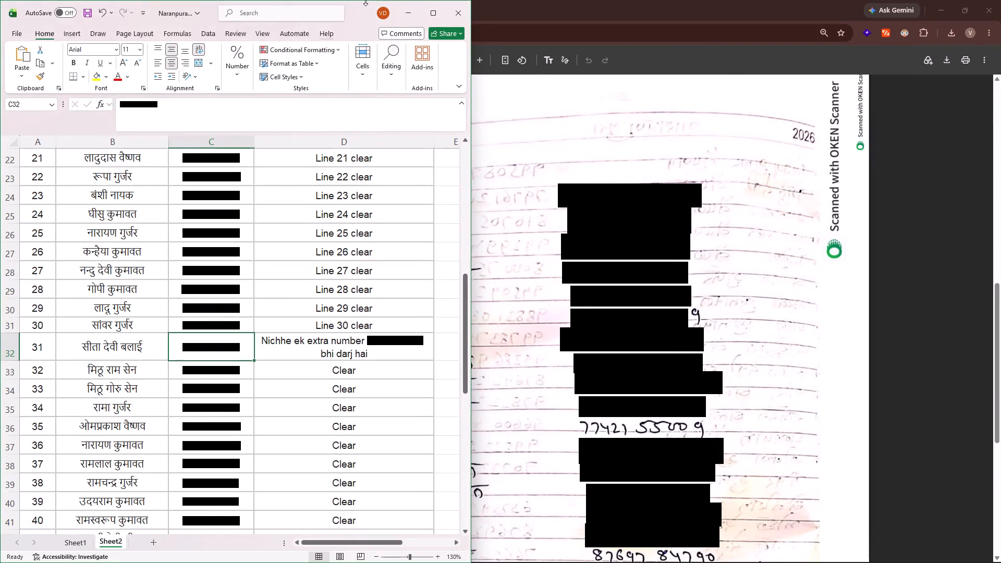
left_click_drag(364, 0, 473, 98)
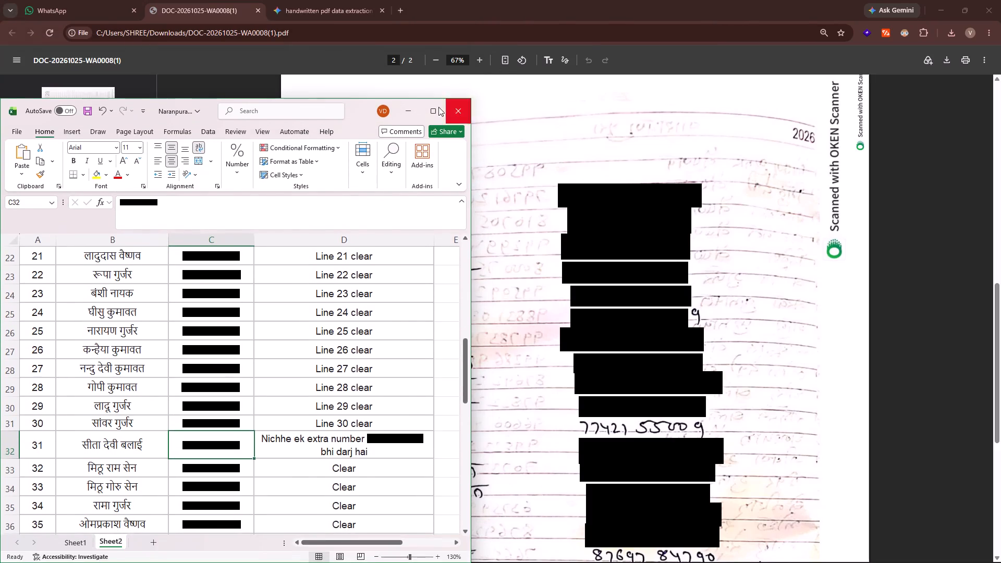
left_click_drag(416, 102, 430, 102)
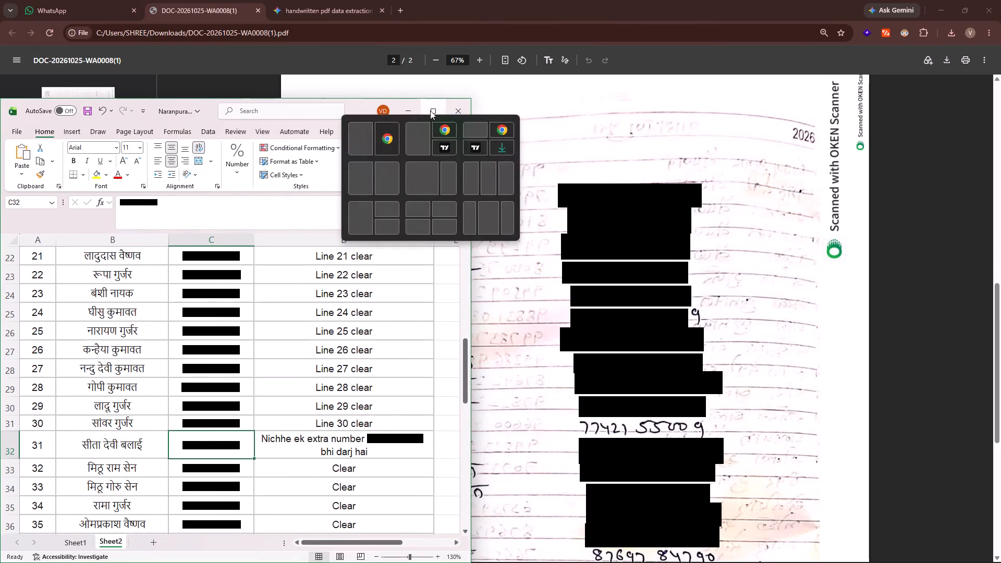
left_click(368, 136)
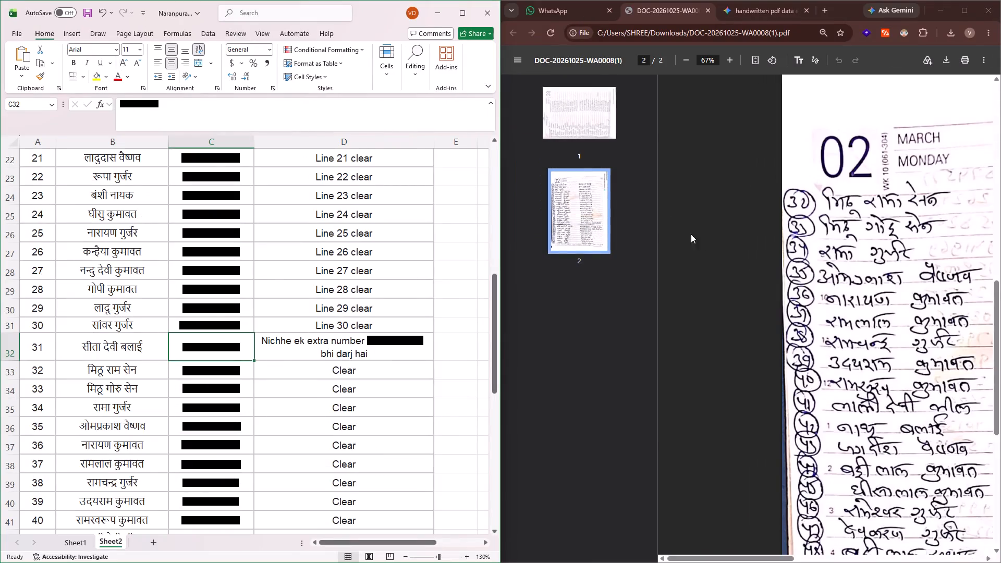
Refit the PDF's second page to the half-width window and set its zoom to 49% so names and numbers show together.
left_click_drag(836, 238, 805, 240)
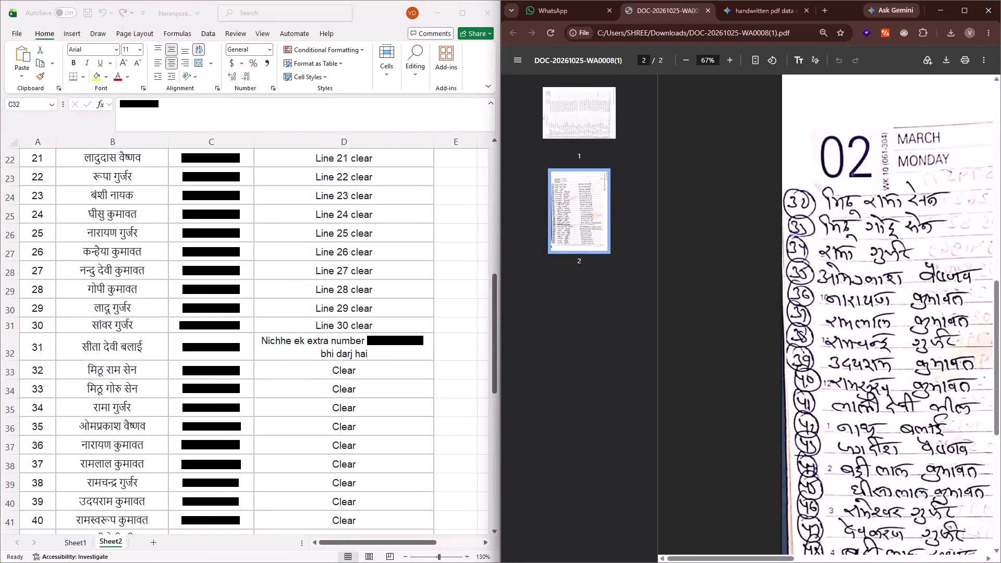
left_click_drag(808, 235, 750, 260)
left_click_drag(856, 295, 845, 307)
left_click_drag(965, 288, 962, 307)
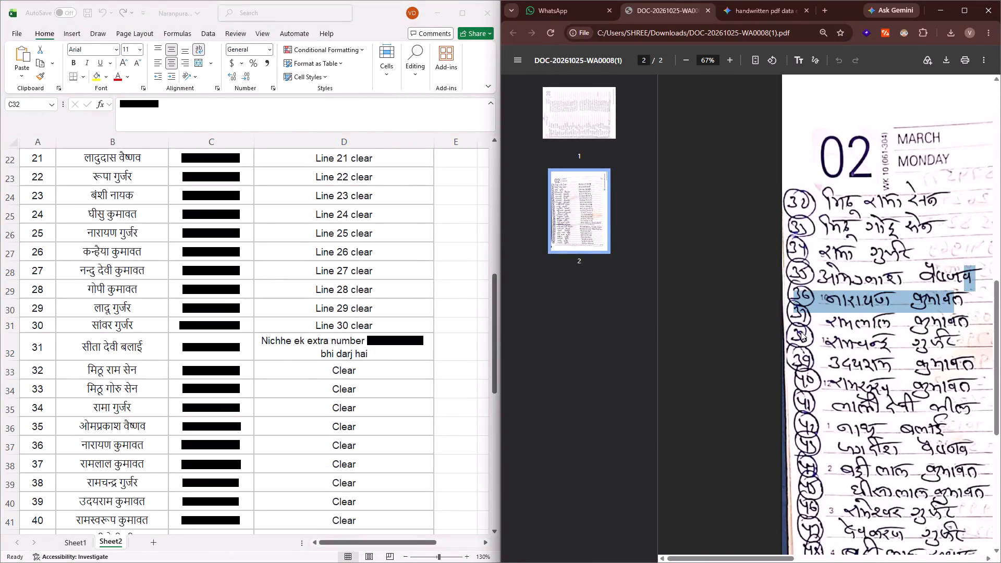
left_click(801, 332)
left_click(756, 60)
left_click(756, 60)
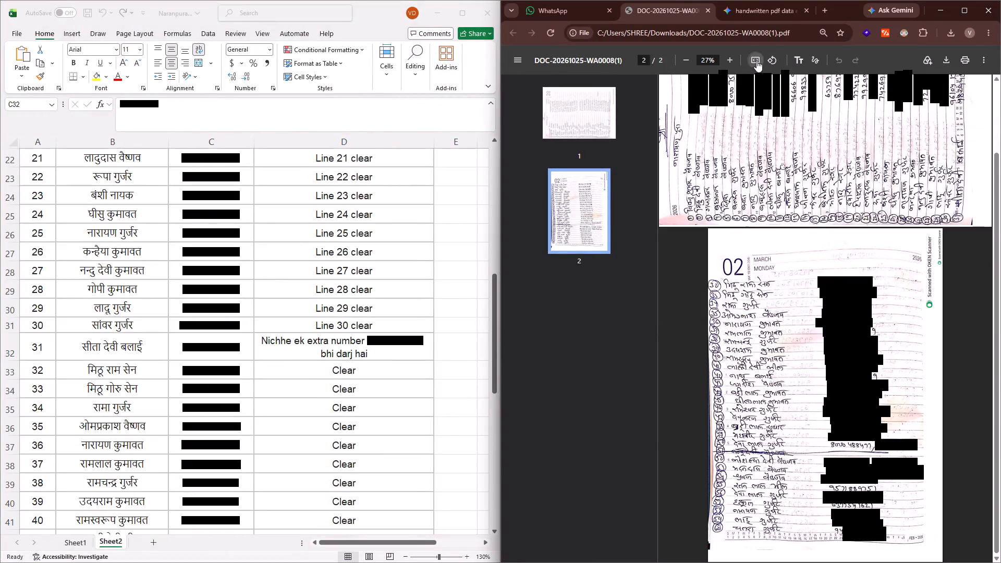
left_click(753, 64)
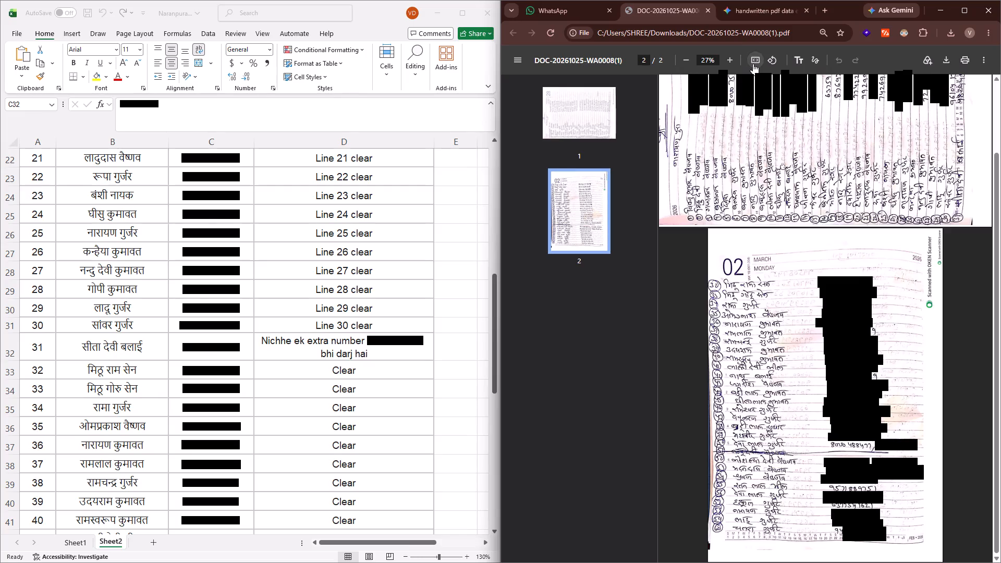
left_click(753, 64)
scroll(799, 251, "down", 2)
left_click(797, 286)
scroll(786, 284, "up", 4)
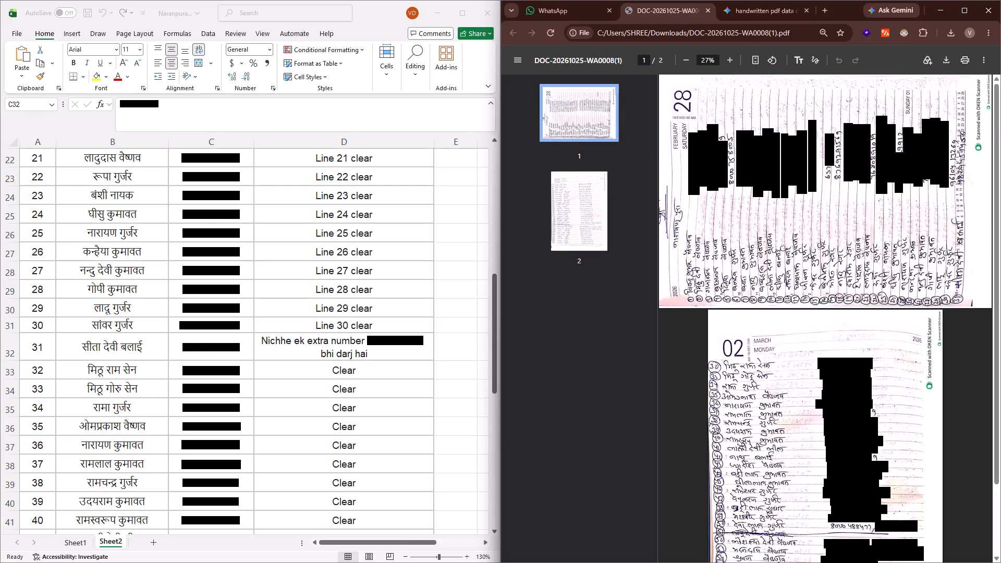
scroll(780, 173, "down", 4)
left_click(594, 211)
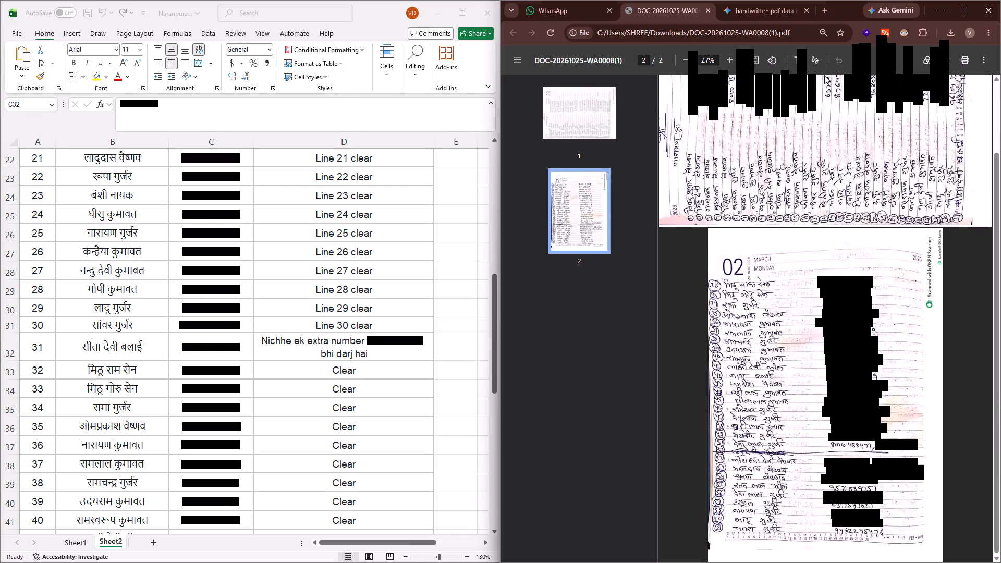
left_click(756, 67)
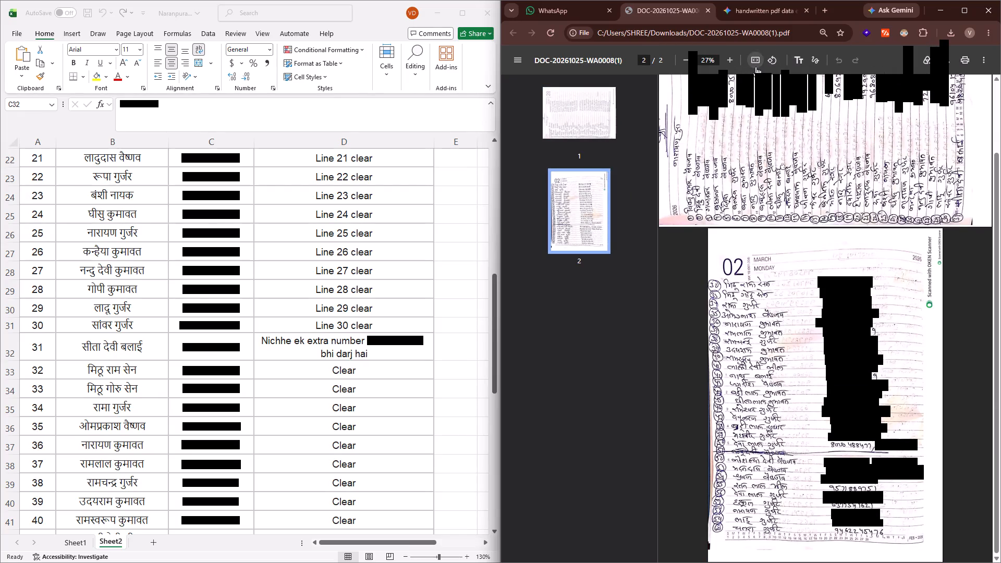
scroll(791, 310, "up", 1)
scroll(791, 310, "down", 2)
scroll(791, 311, "up", 2, "ctrl")
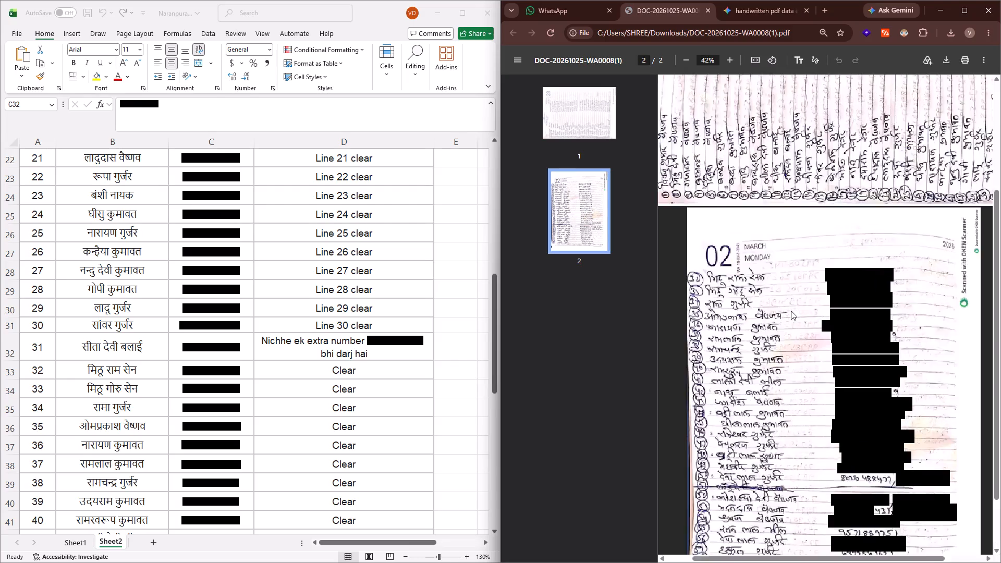
scroll(791, 311, "up", 2, "ctrl")
scroll(791, 311, "down", 1, "ctrl")
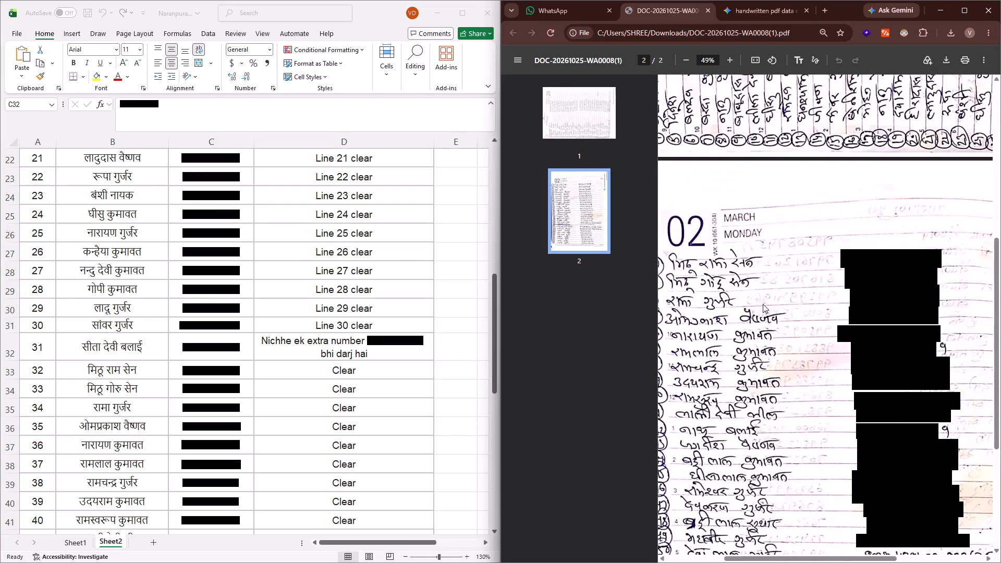
Go to the S.No. 32 name in the workbook to compare it with the PDF's second page.
scroll(180, 319, "down", 1)
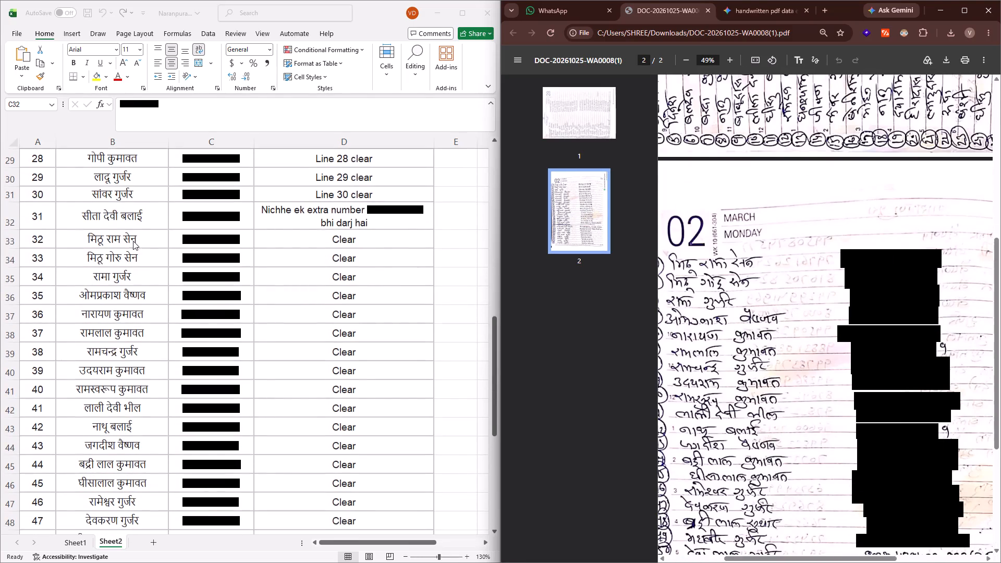
left_click(133, 241)
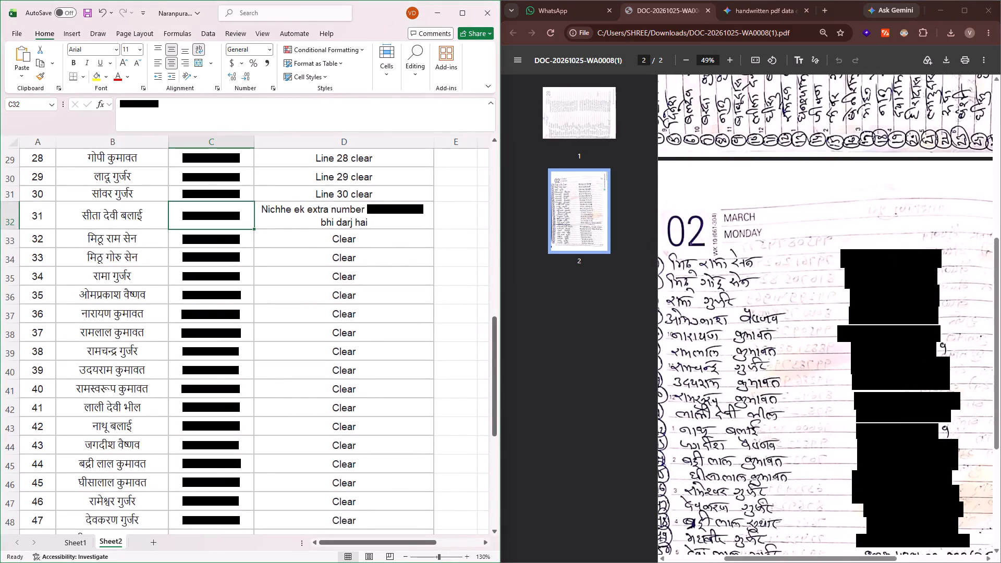
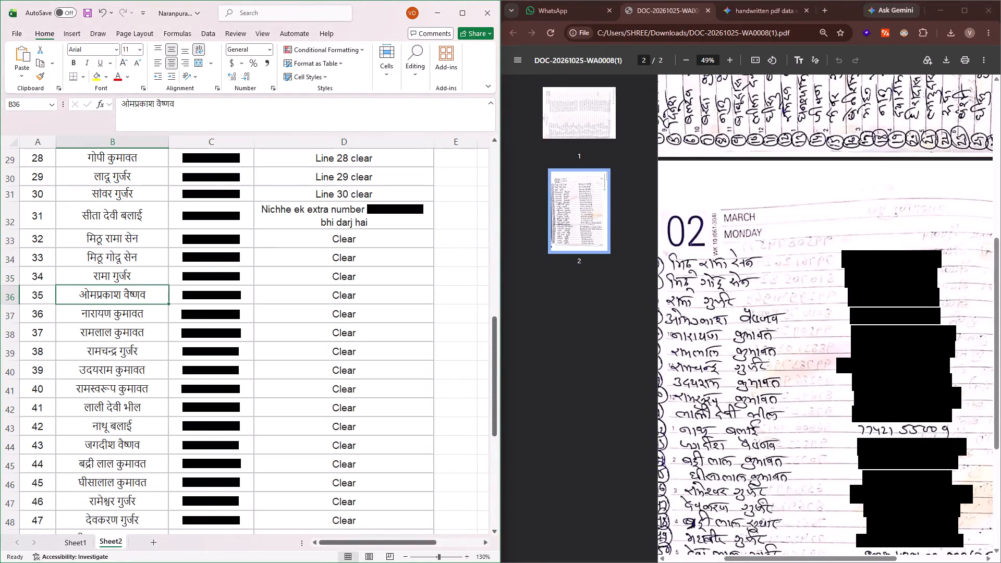
Check the workbook names at S.No. 36 to 38 one by one against the handwritten entries on the PDF's second page.
left_click(139, 315)
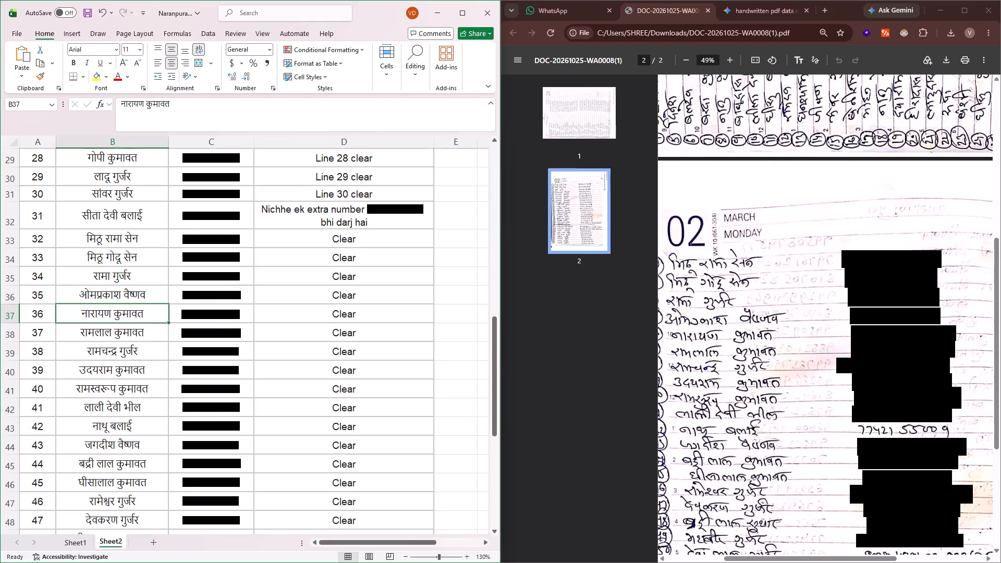
left_click(135, 341)
left_click(133, 357)
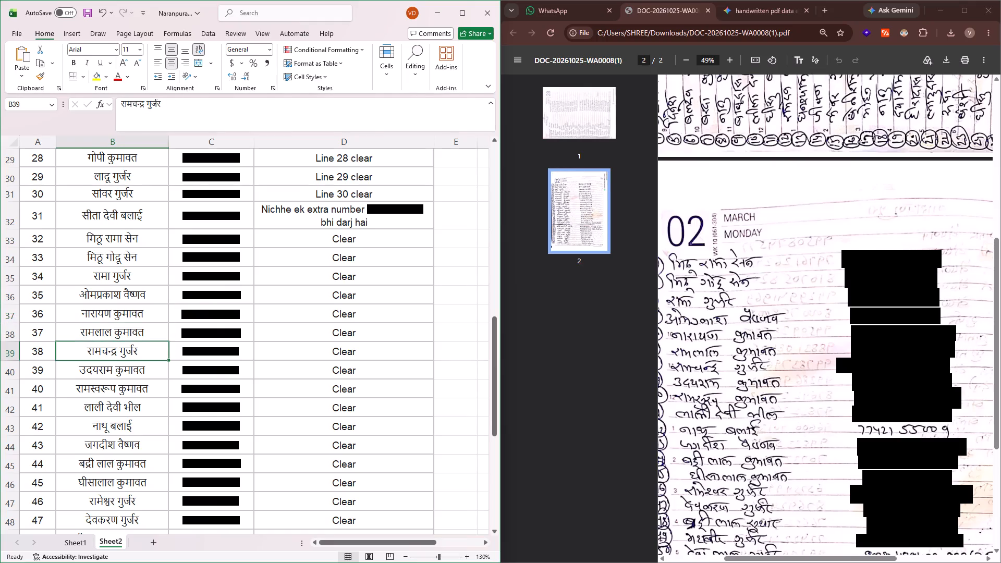
Check the names from S.No. 39 to 46 one by one against the PDF's second page.
left_click(137, 372)
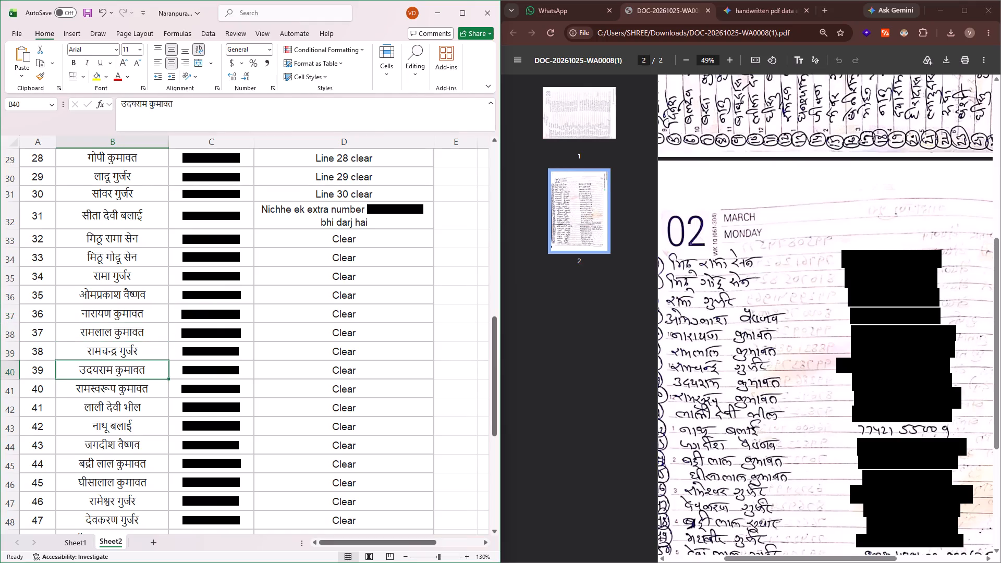
left_click(118, 397)
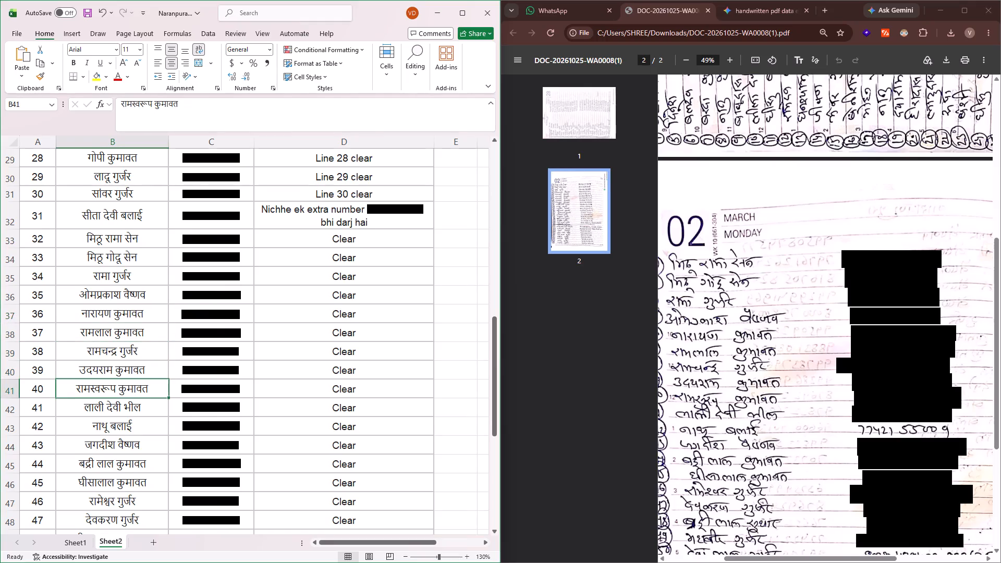
left_click(118, 408)
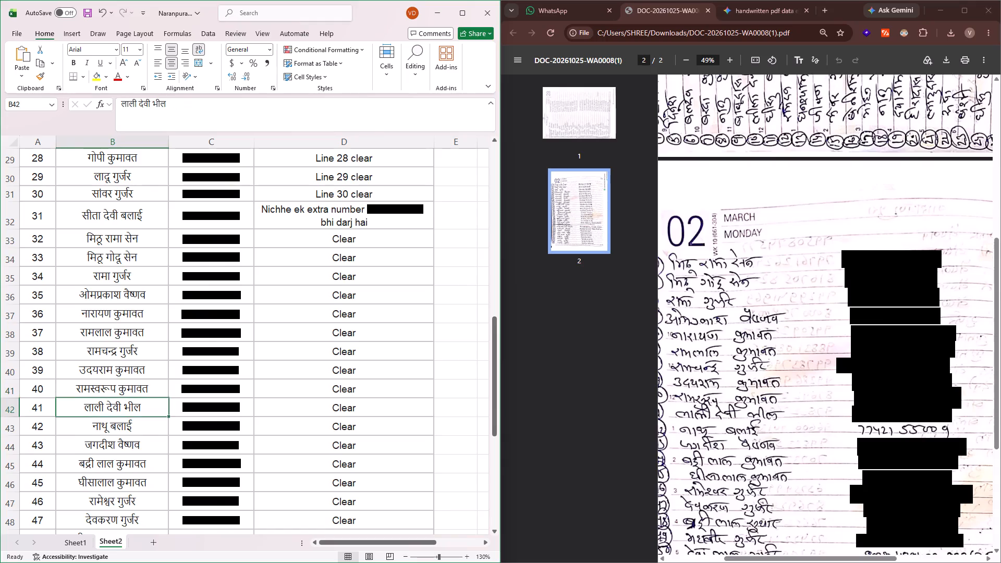
left_click(124, 432)
left_click(127, 447)
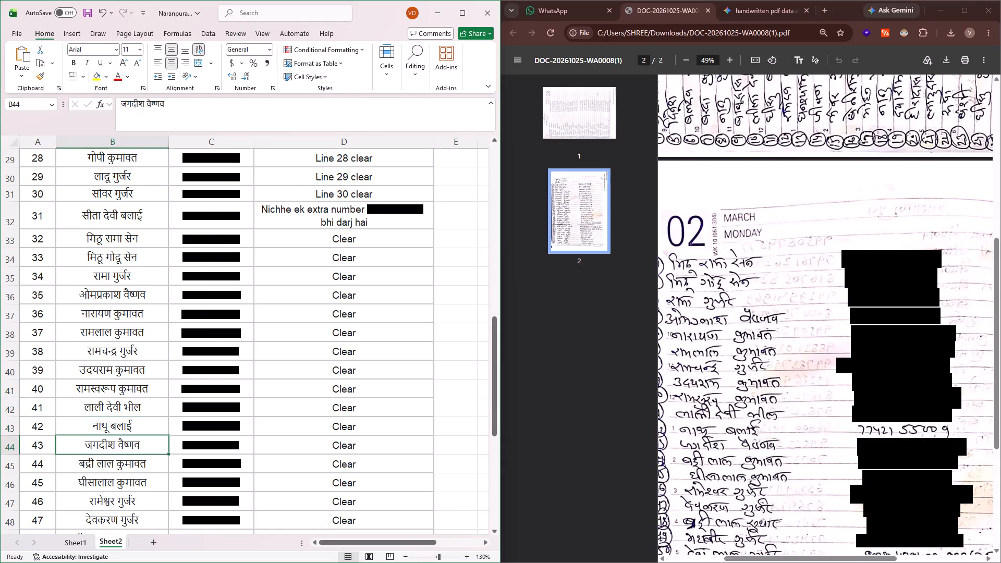
left_click(128, 471)
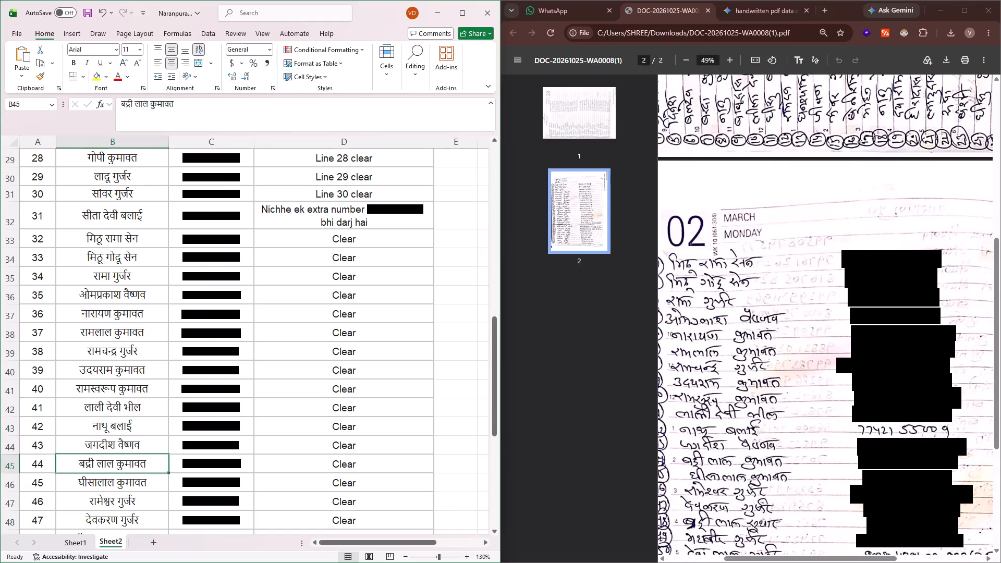
left_click(133, 486)
left_click(114, 504)
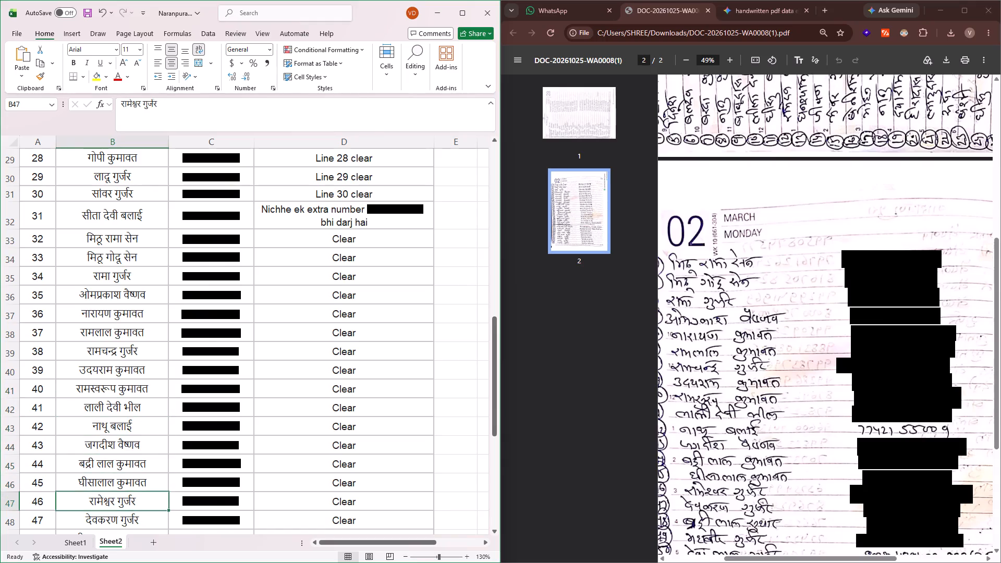
Remove the bracketed repeat of the surname from the S.No. 48 name.
left_click(131, 530)
scroll(84, 429, "down", 2)
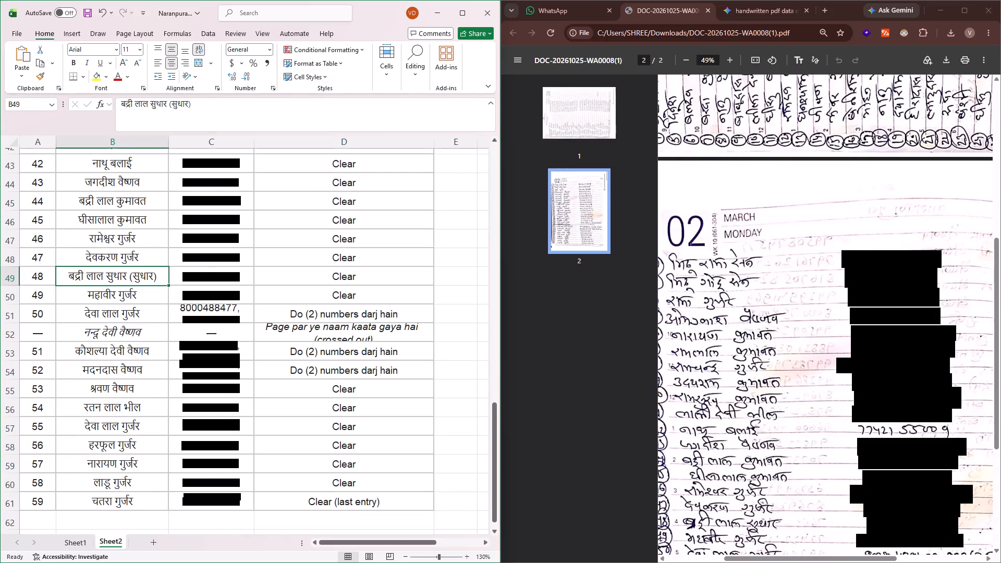
left_click(207, 104)
key("BackSpace")
key("BackSpace")
key("BackSpace")
key("BackSpace")
key("BackSpace")
key("BackSpace")
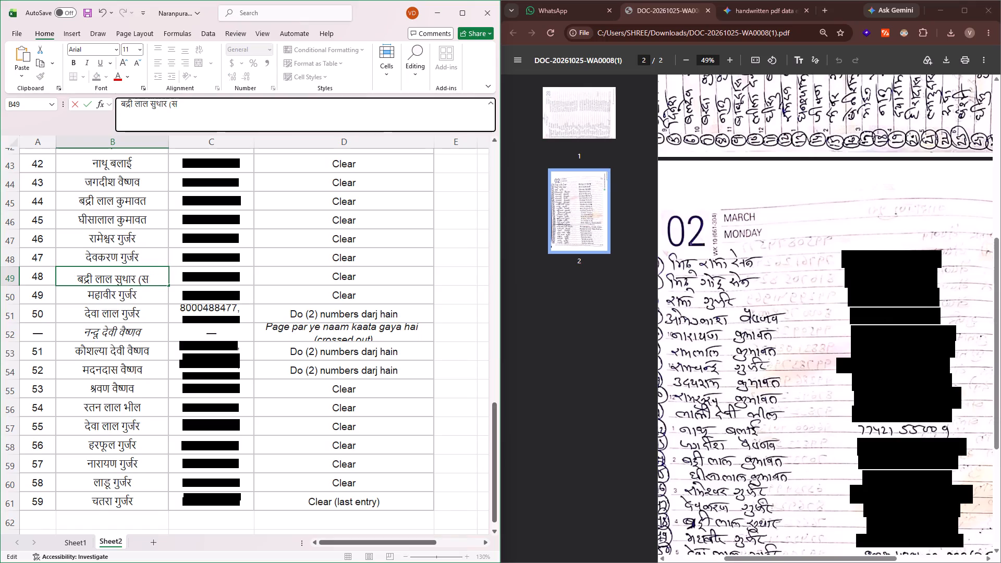
key("BackSpace")
key("BackSpace")
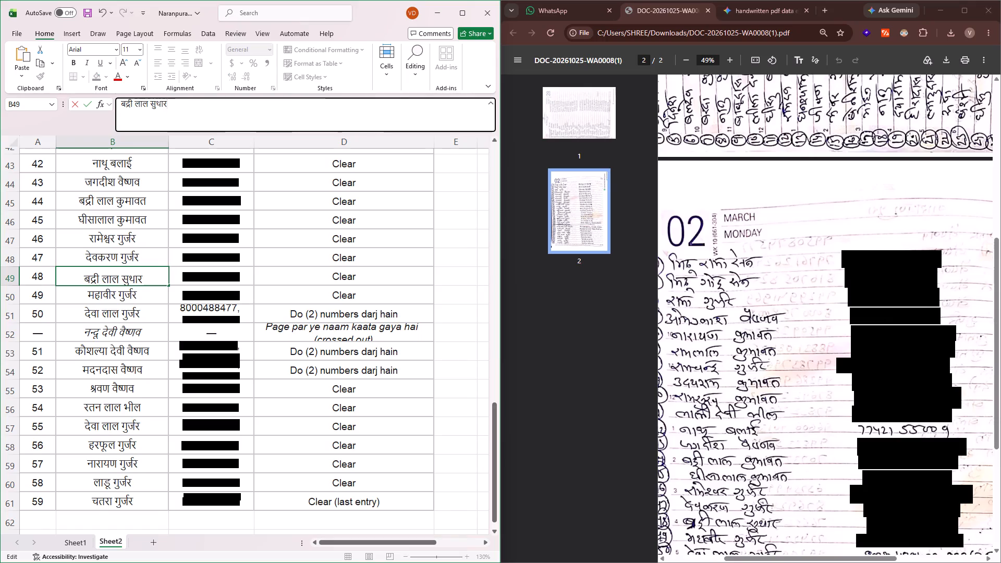
left_click(130, 295)
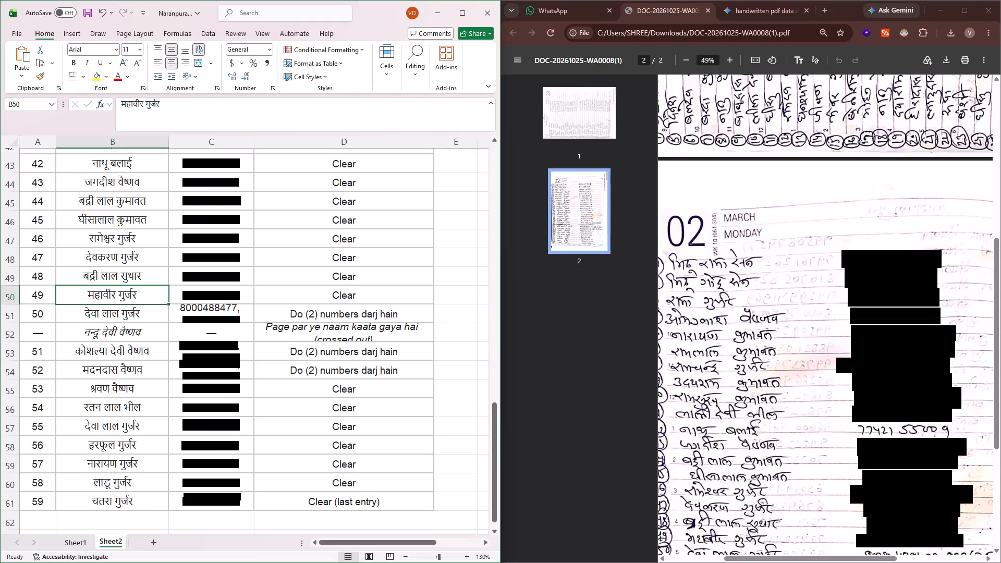
Clear the name, number dash and remark of the crossed-out entry between S.No. 50 and 51.
left_click(136, 317)
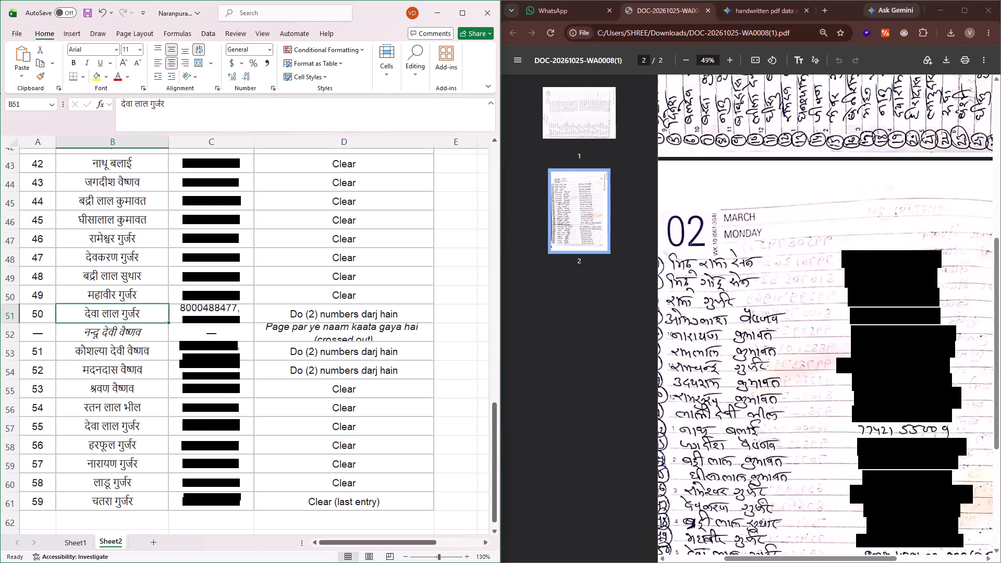
scroll(761, 478, "down", 2)
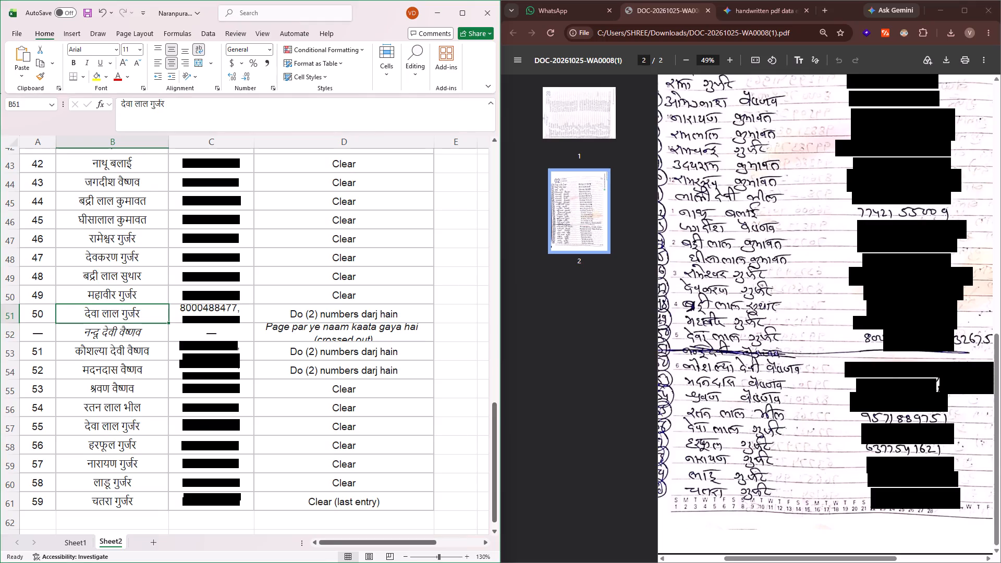
left_click_drag(124, 335, 319, 338)
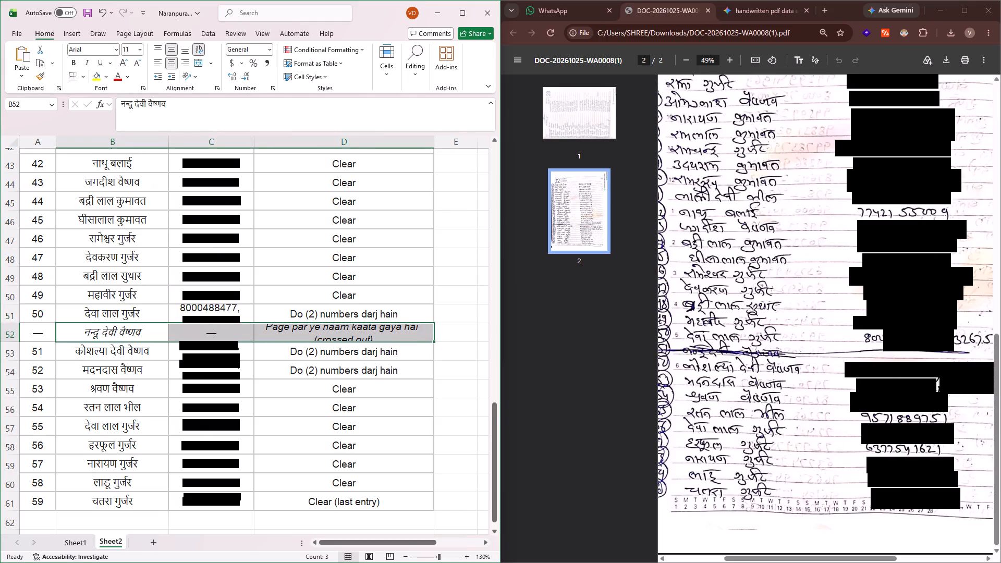
key("Delete")
Check the names from S.No. 51 to 59 one by one against the end of the PDF's second page.
left_click(121, 354)
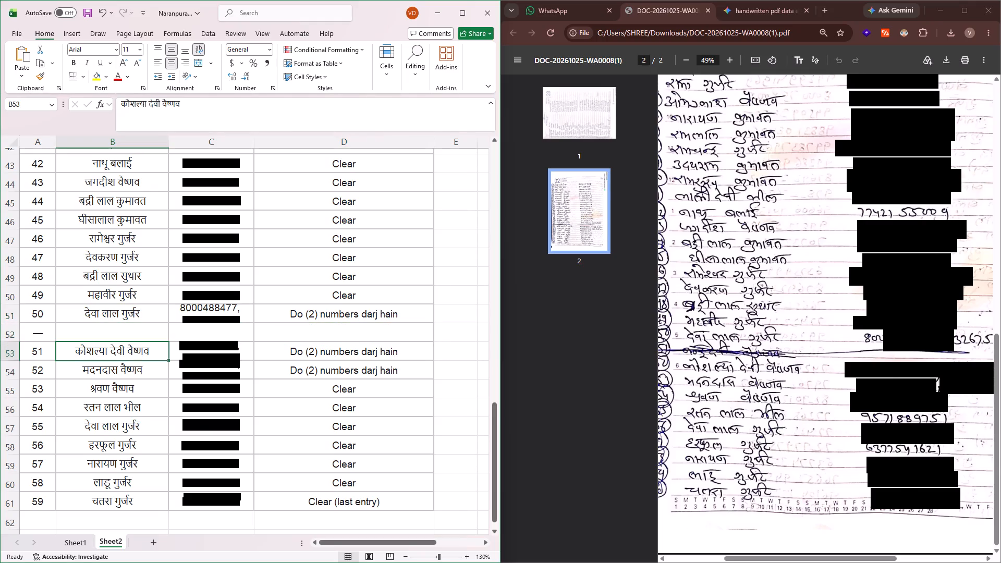
left_click(135, 369)
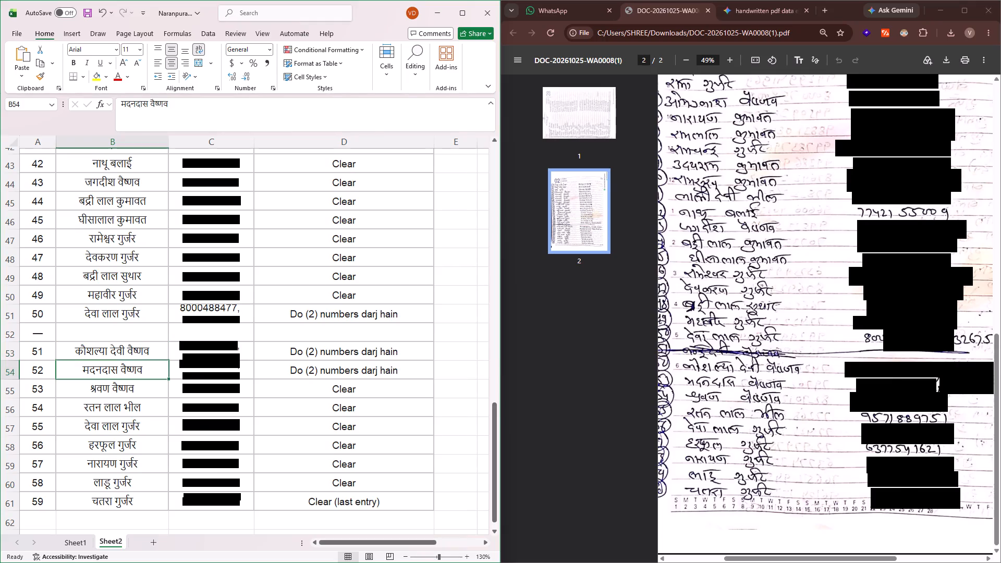
left_click(133, 386)
left_click(140, 413)
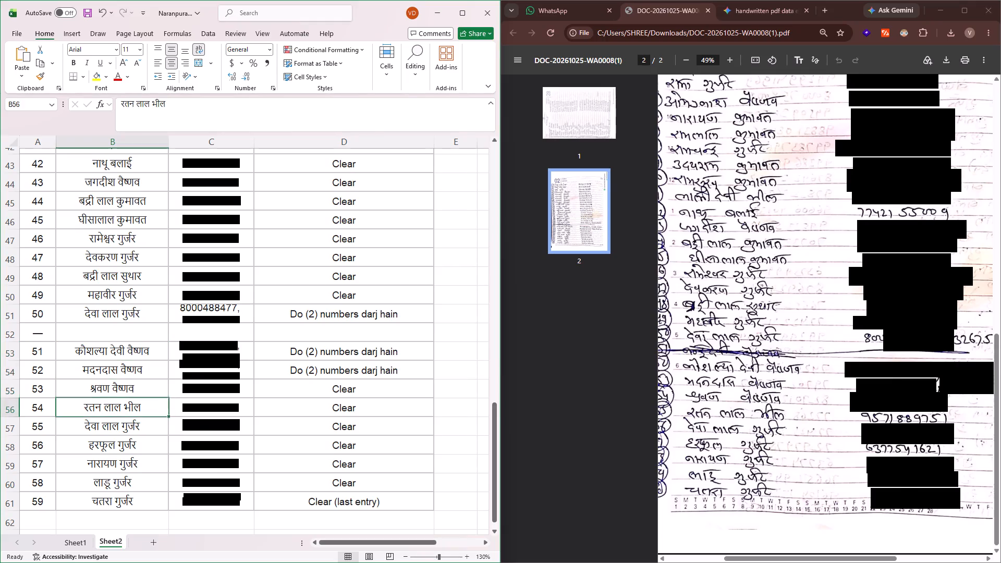
left_click(136, 427)
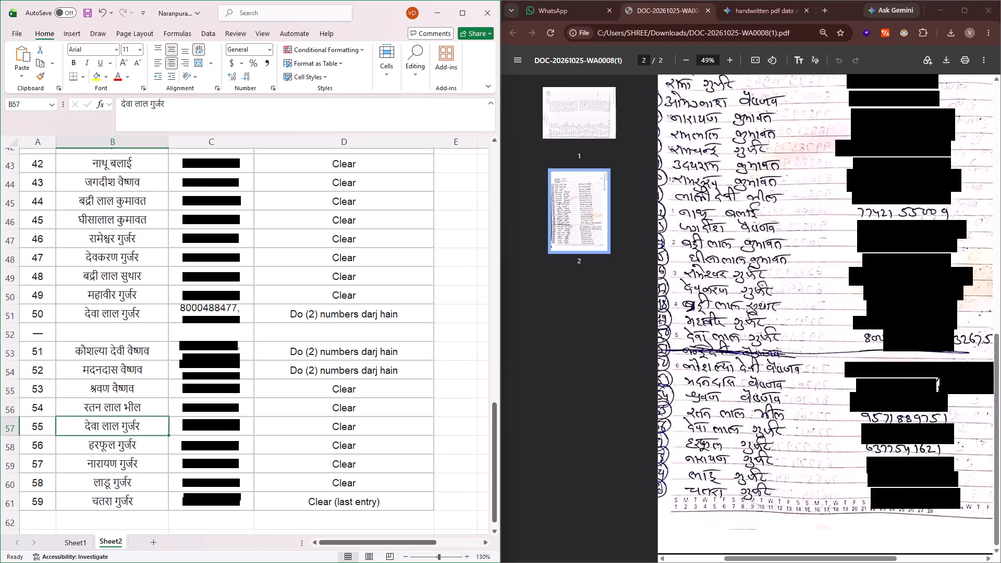
left_click(121, 448)
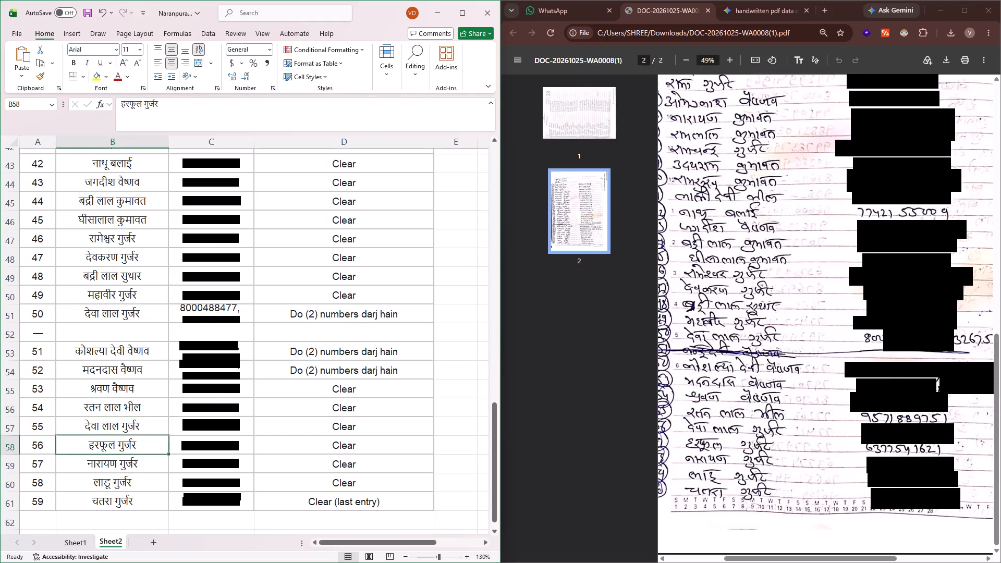
left_click(124, 468)
left_click(132, 486)
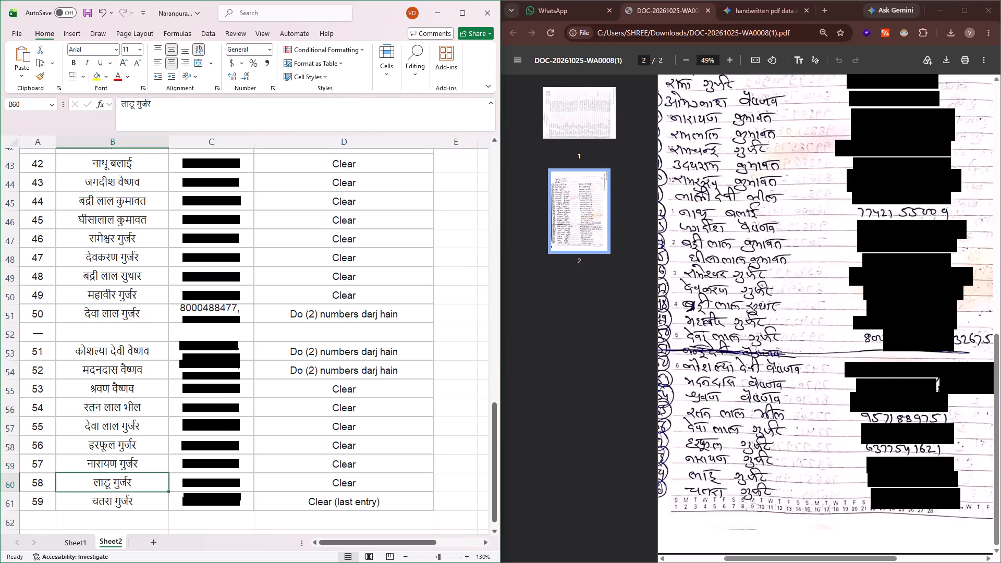
left_click(132, 502)
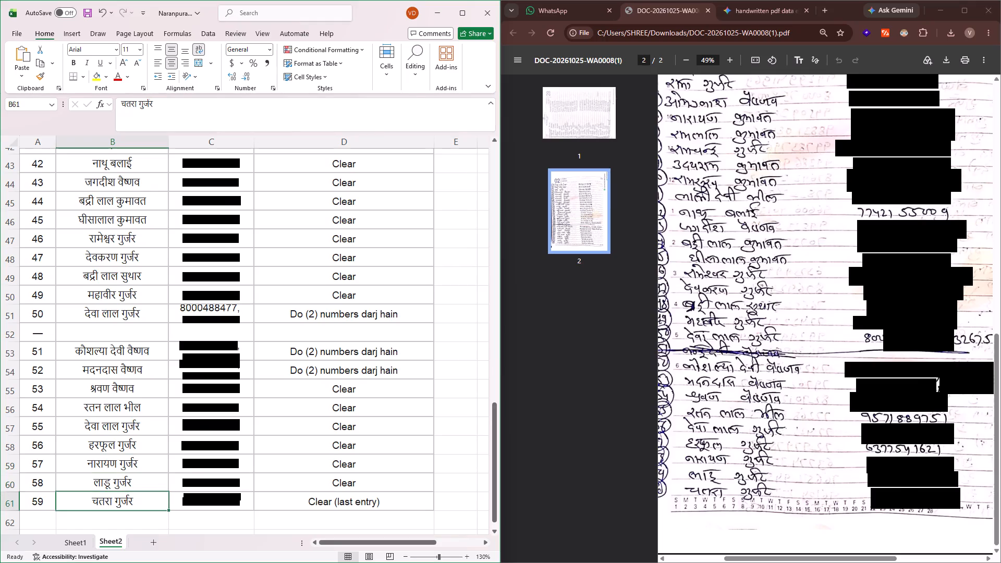
Widen the Mobile Number column and autofit it so that entries with two numbers fit on one line.
left_click_drag(255, 145, 331, 160)
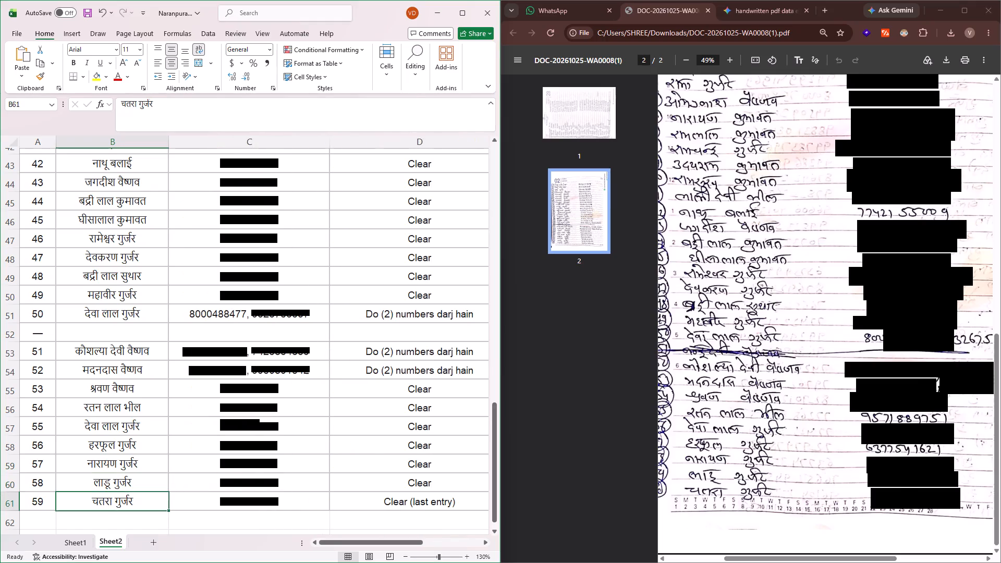
double_click(329, 145)
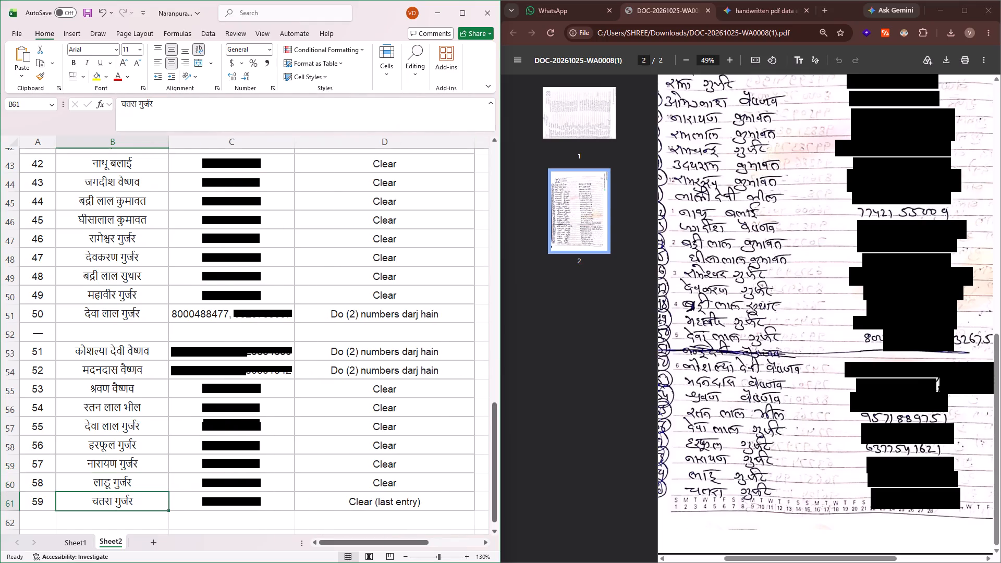
Zoom the PDF out to 37% and compare the double mobile numbers of S.No. 50, 51 and 52 with the handwritten page.
left_click(286, 361)
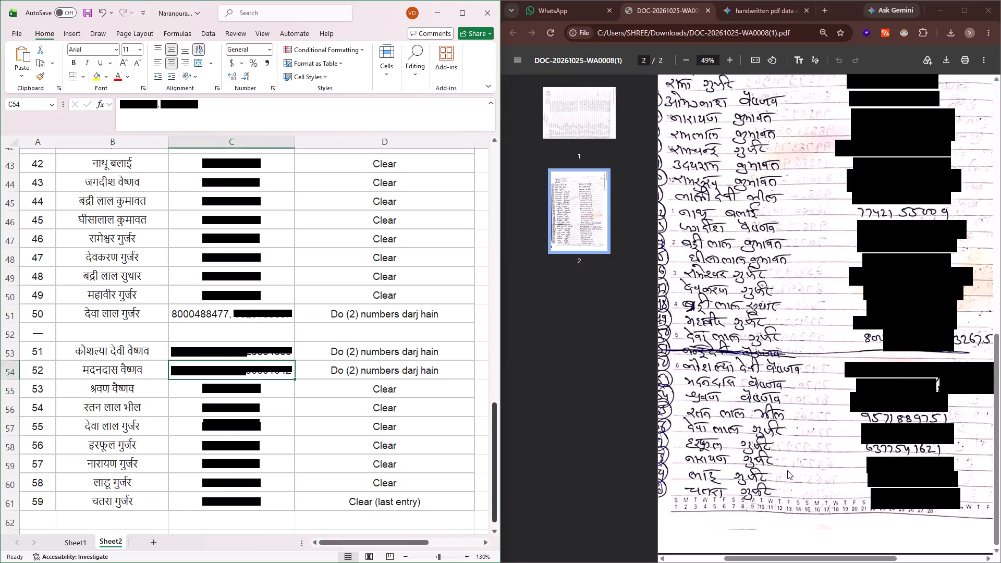
scroll(832, 373, "down", 1, "ctrl")
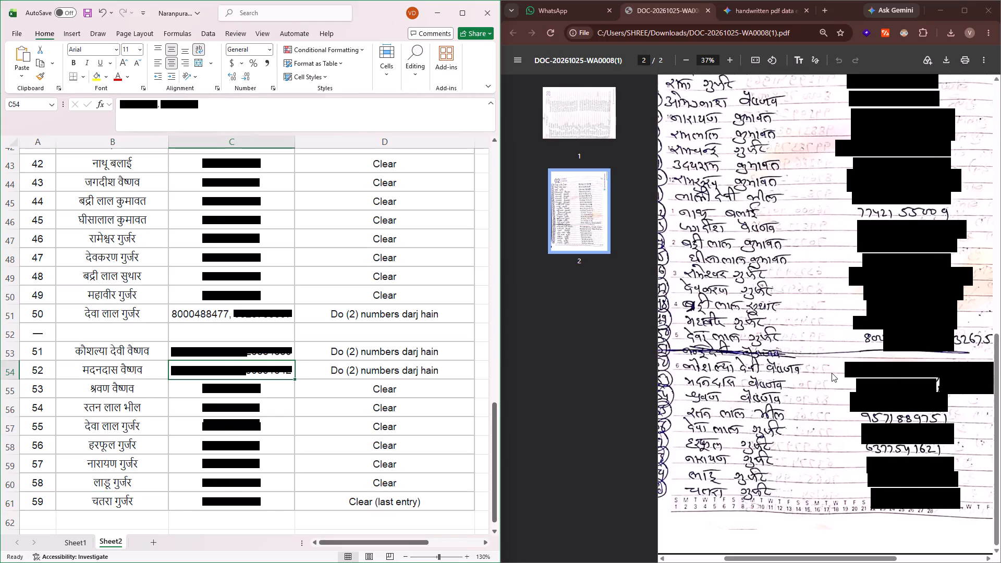
left_click(216, 313)
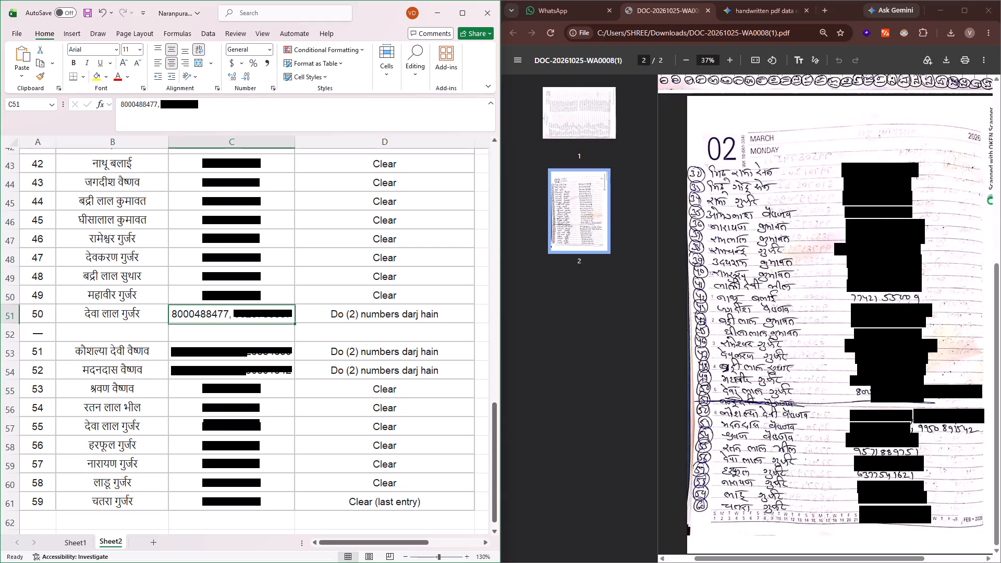
left_click(238, 349)
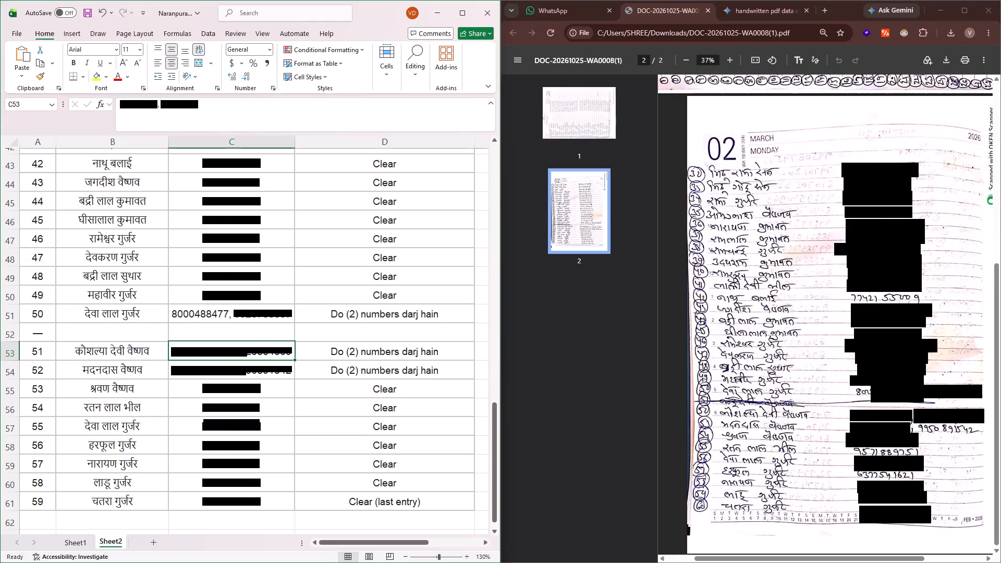
left_click(216, 374)
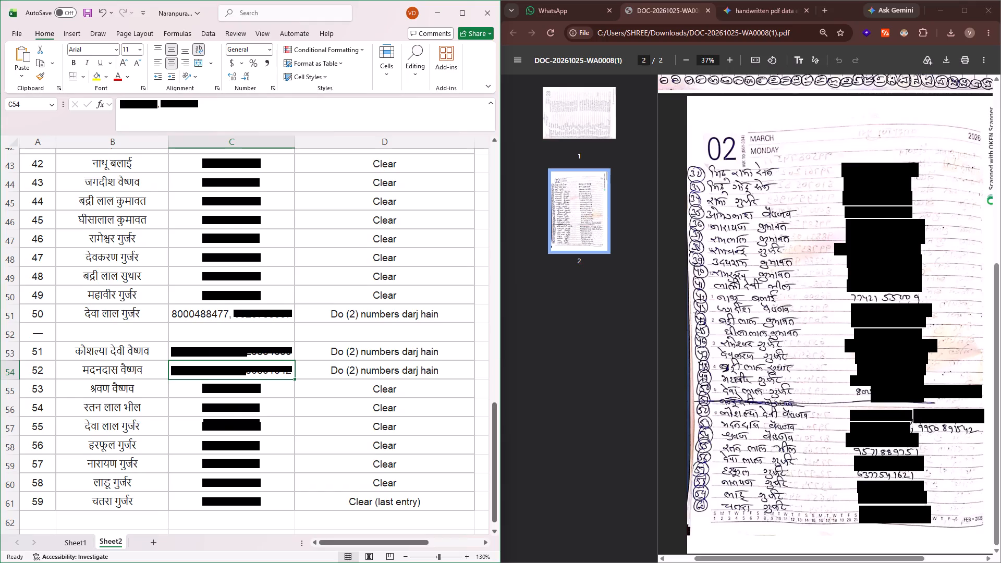
Look over the whole Sheet2 table, from the header row to S.No. 59.
scroll(257, 408, "down", 1)
scroll(257, 408, "up", 2)
scroll(257, 408, "down", 2)
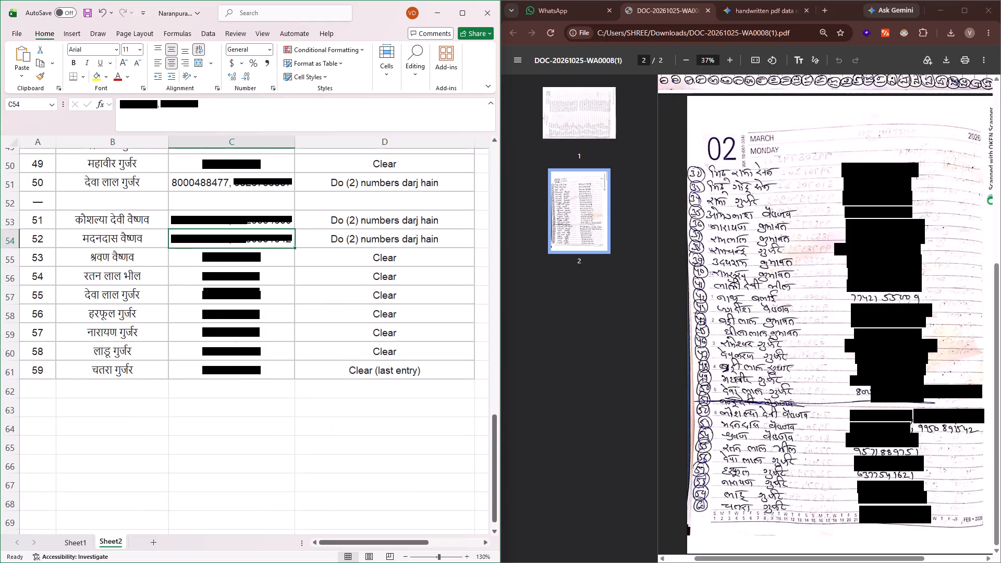
scroll(257, 408, "up", 5)
scroll(262, 410, "down", 1)
scroll(264, 410, "up", 3)
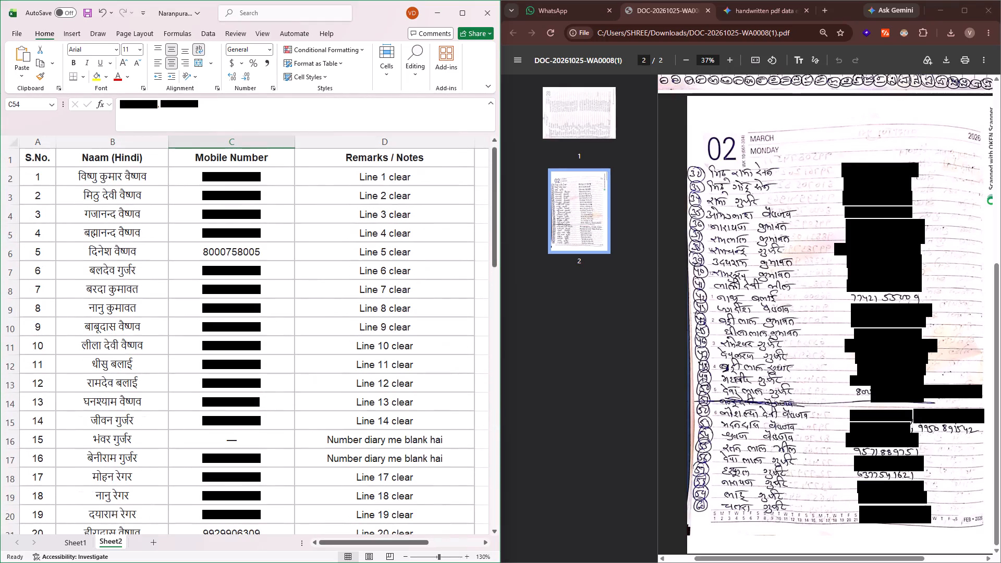
scroll(264, 410, "up", 1)
scroll(264, 410, "down", 6)
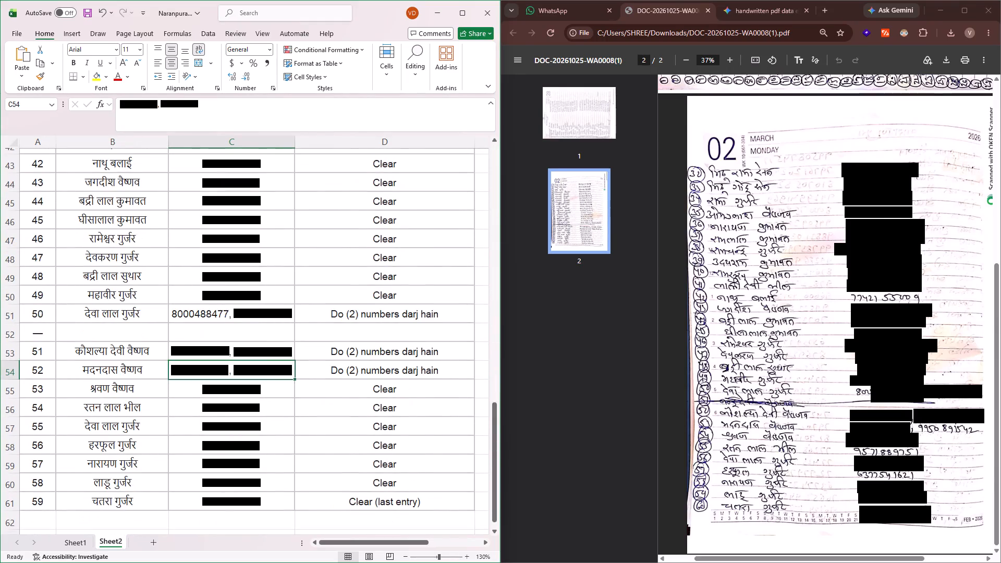
scroll(222, 378, "down", 1)
left_click(230, 410)
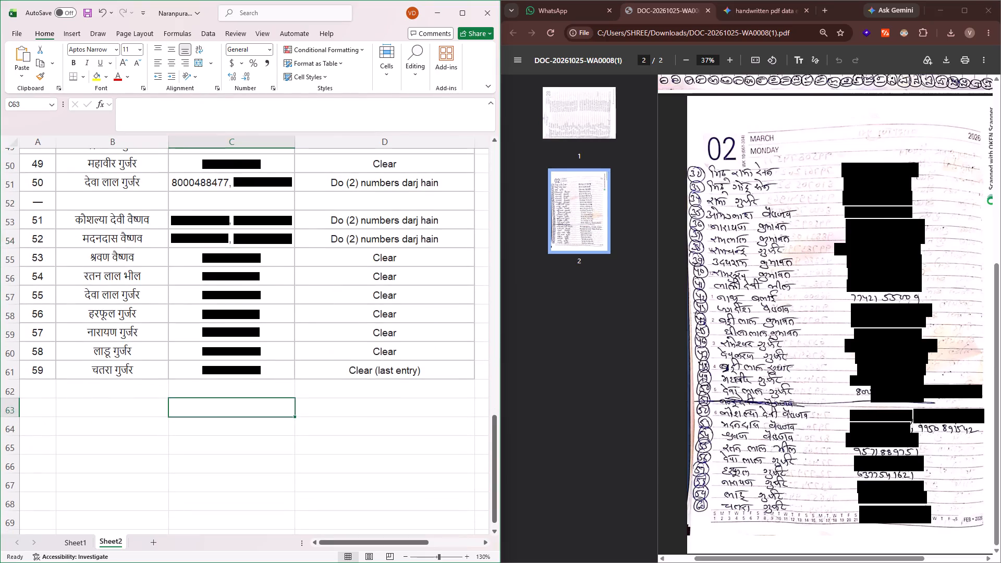
scroll(220, 405, "up", 2)
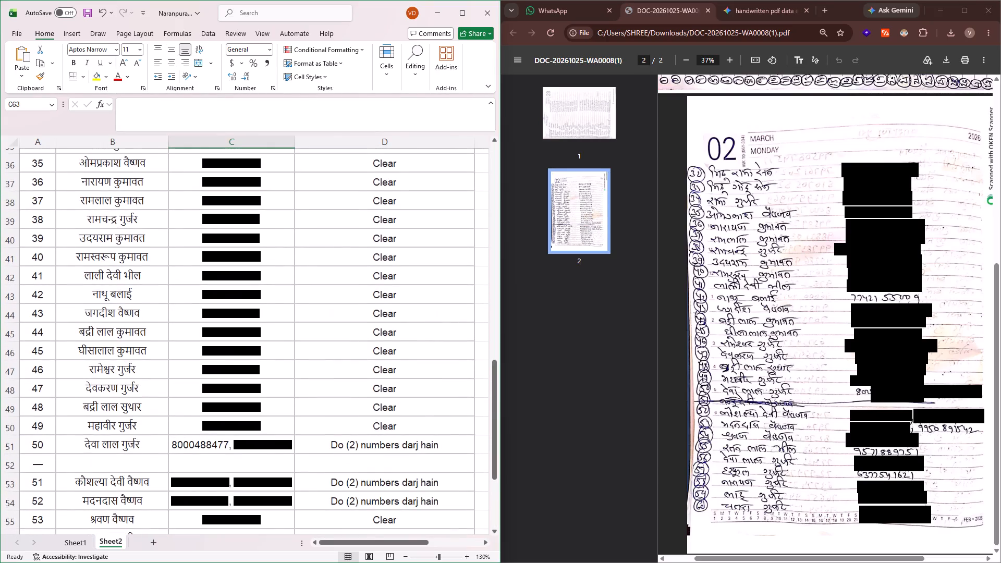
scroll(220, 405, "up", 6)
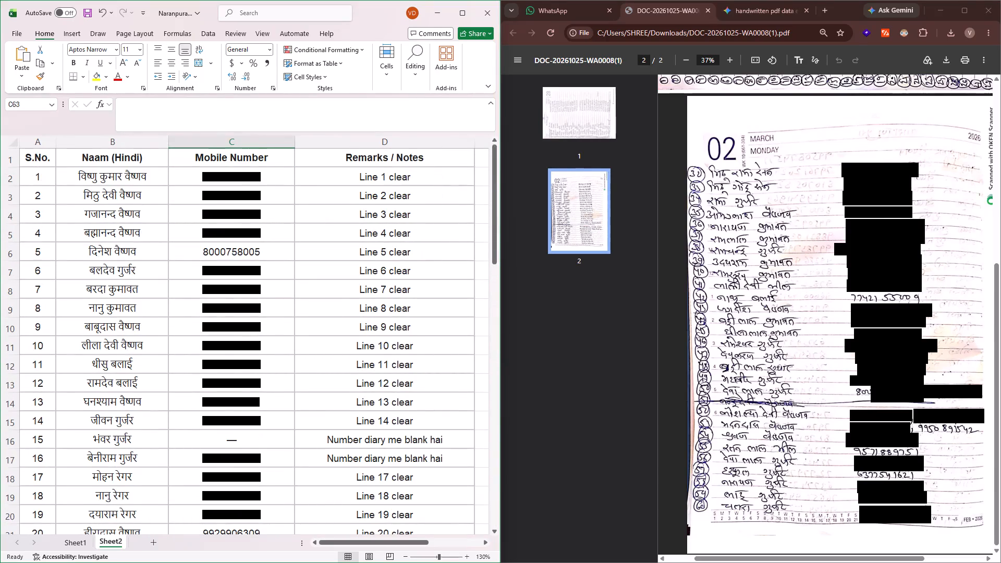
scroll(214, 401, "down", 1)
scroll(264, 331, "down", 2)
scroll(257, 347, "up", 4)
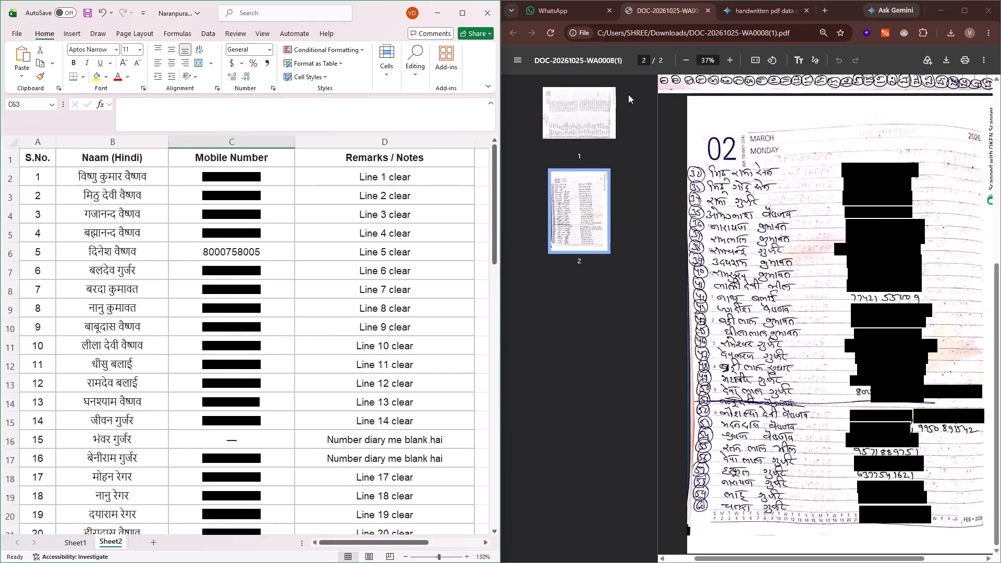
Minimize the browser window that shows the PDF.
left_click(942, 12)
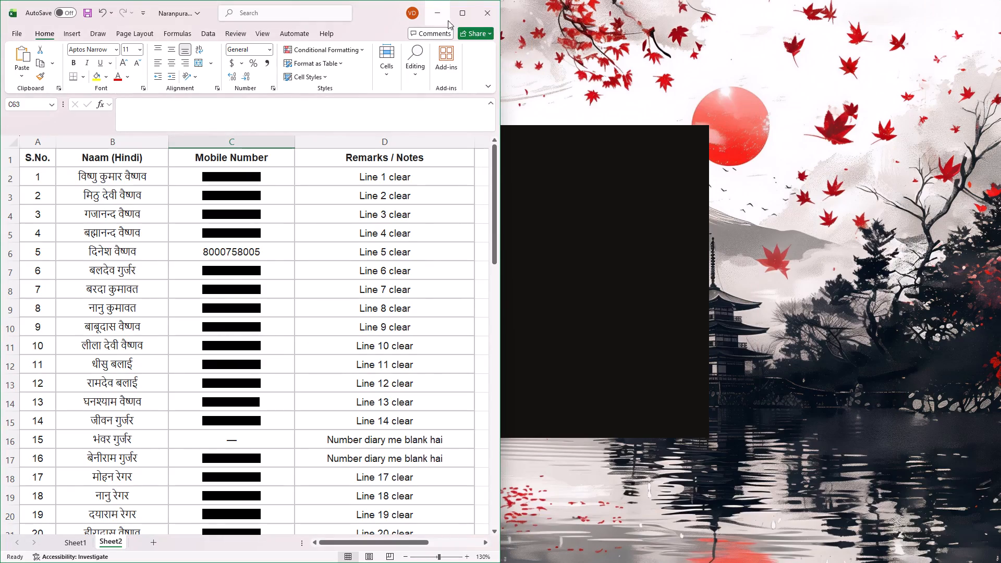
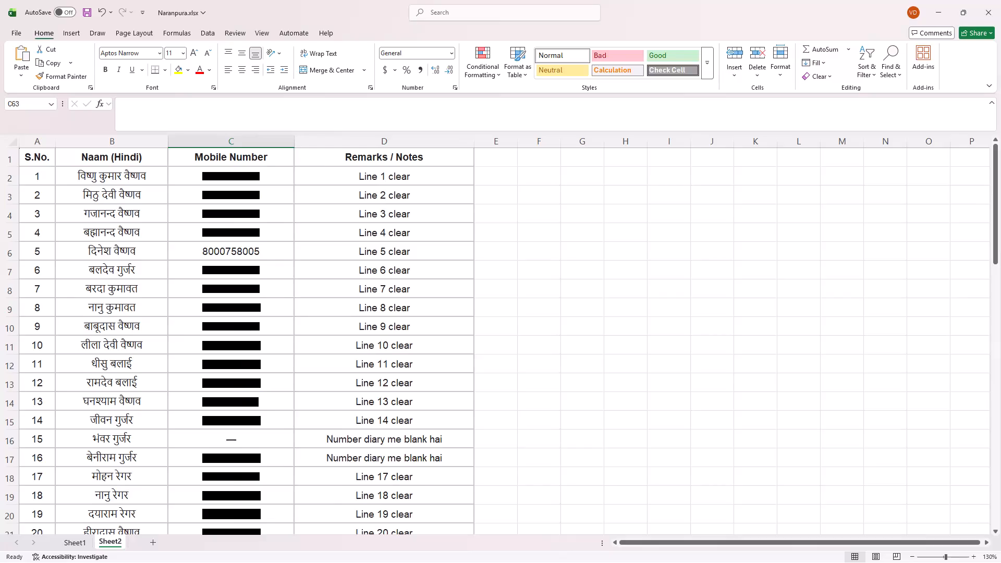
Look over the Sheet2 table and the end of the Sheet1 list, switching between them to compare where each ends.
scroll(536, 294, "down", 3)
scroll(536, 294, "up", 13)
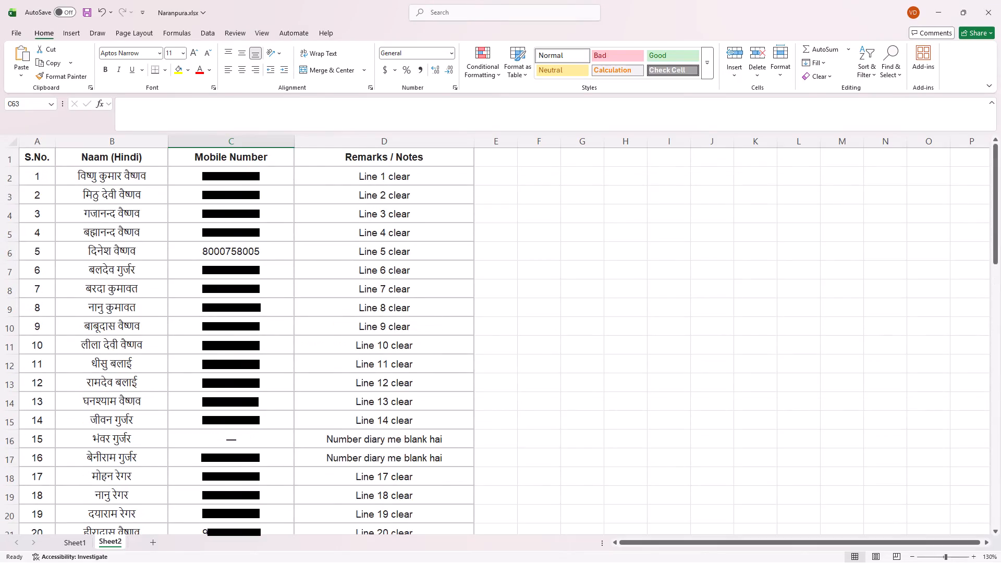
scroll(534, 294, "down", 3)
scroll(532, 293, "up", 5)
scroll(192, 440, "down", 8)
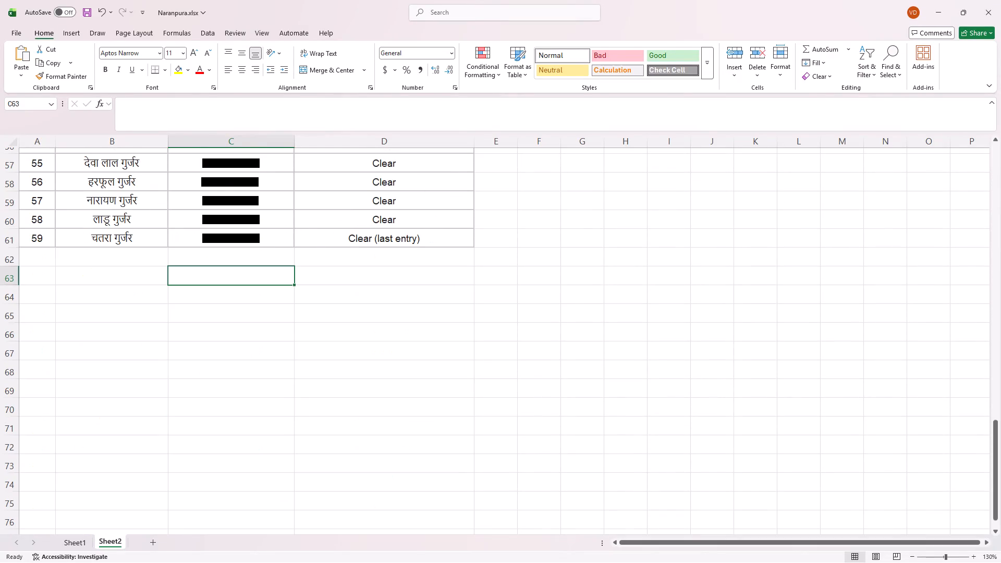
left_click(77, 535)
scroll(117, 452, "down", 4)
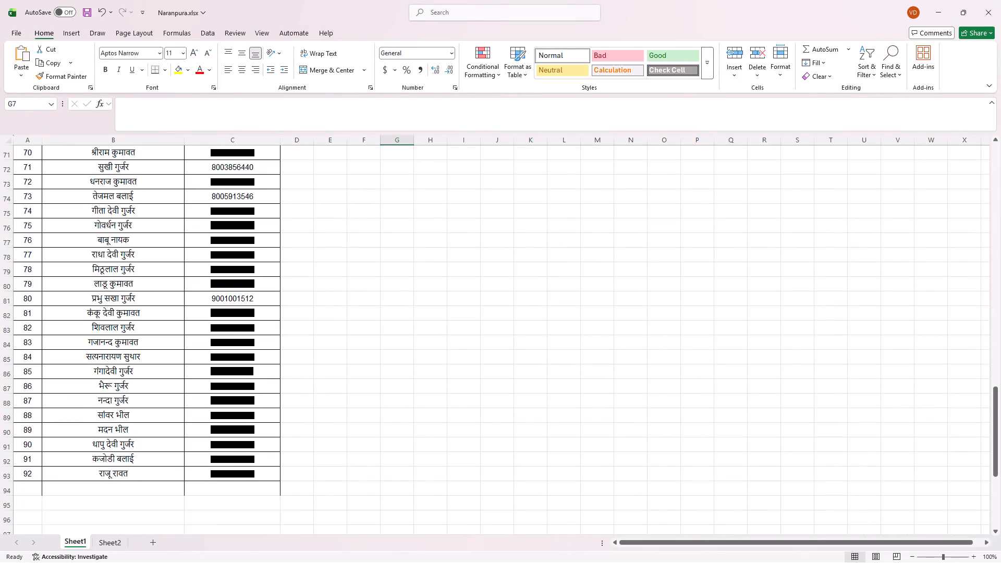
scroll(92, 440, "down", 2)
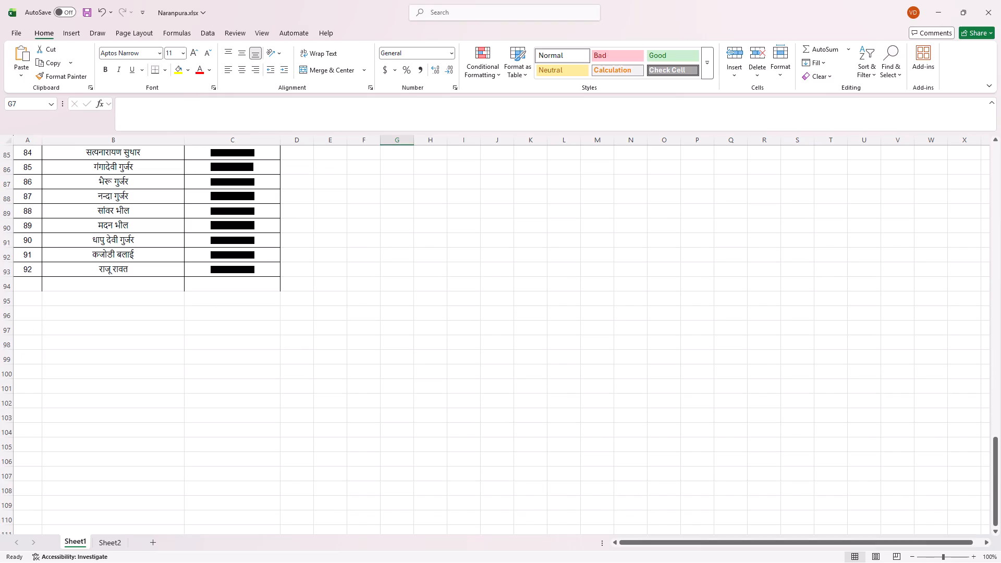
left_click(108, 546)
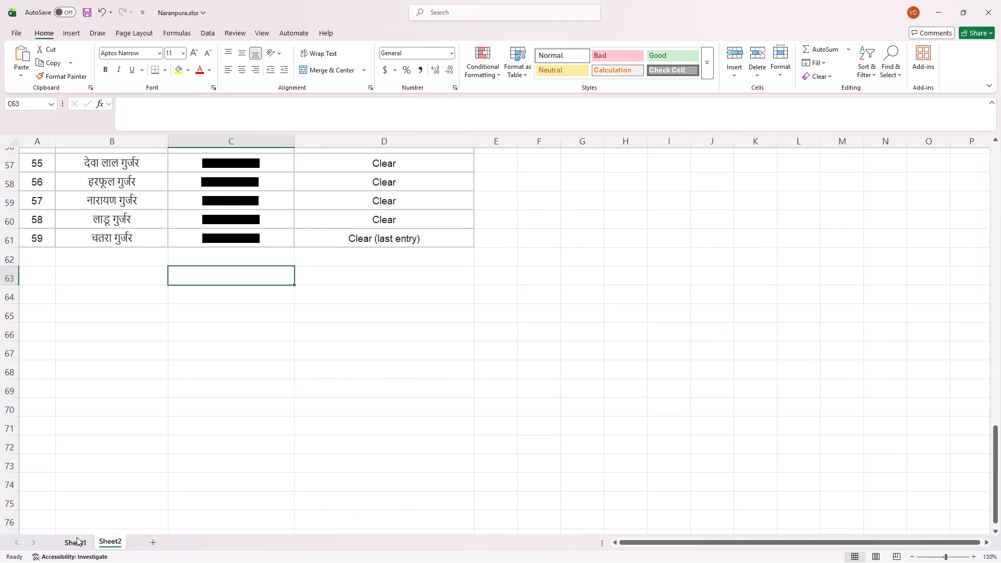
left_click(77, 537)
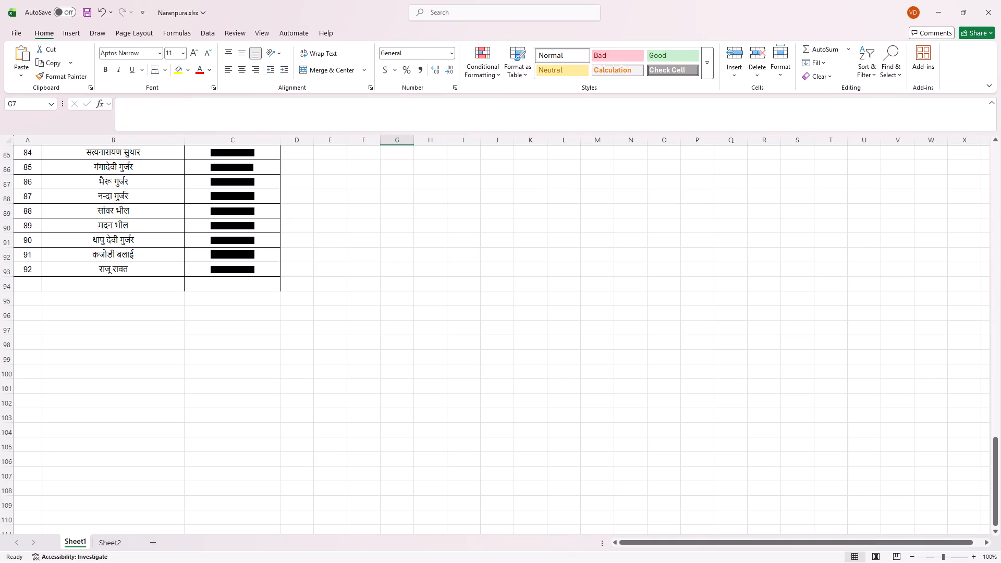
Extend the serial numbers in column A of Sheet1 from 92 down to 150 by filling the series.
left_click(23, 267)
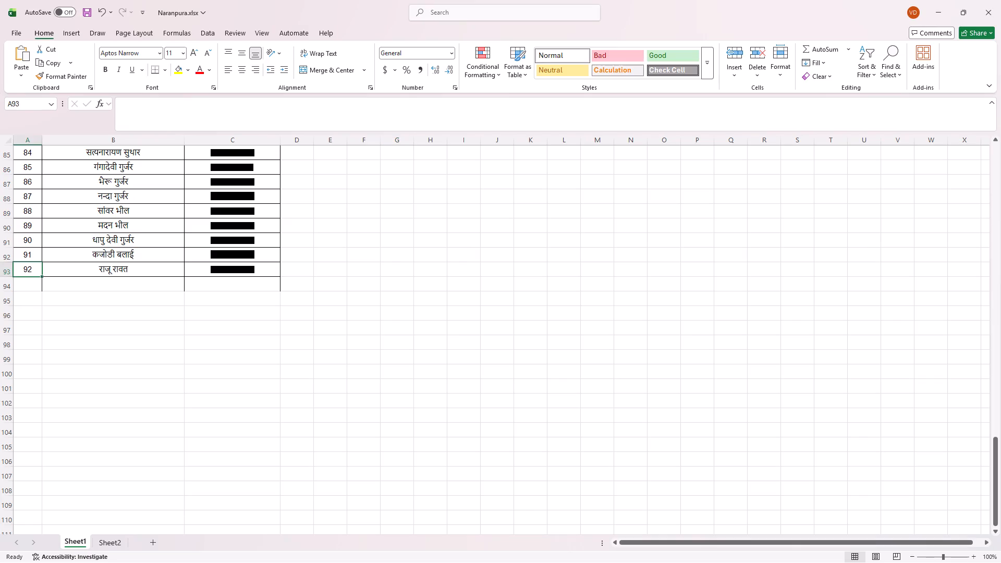
left_click_drag(26, 254, 33, 265)
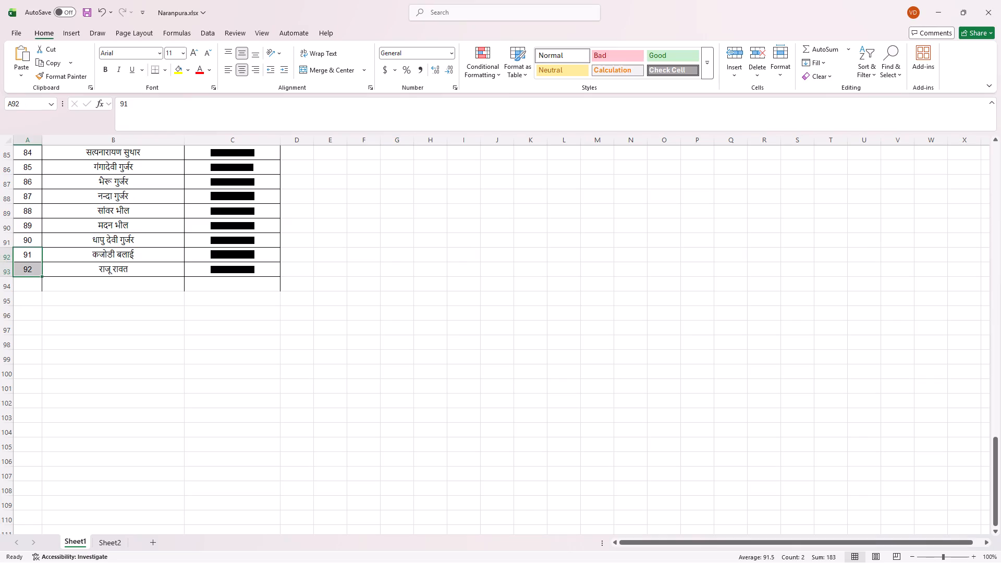
left_click_drag(41, 275, 30, 562)
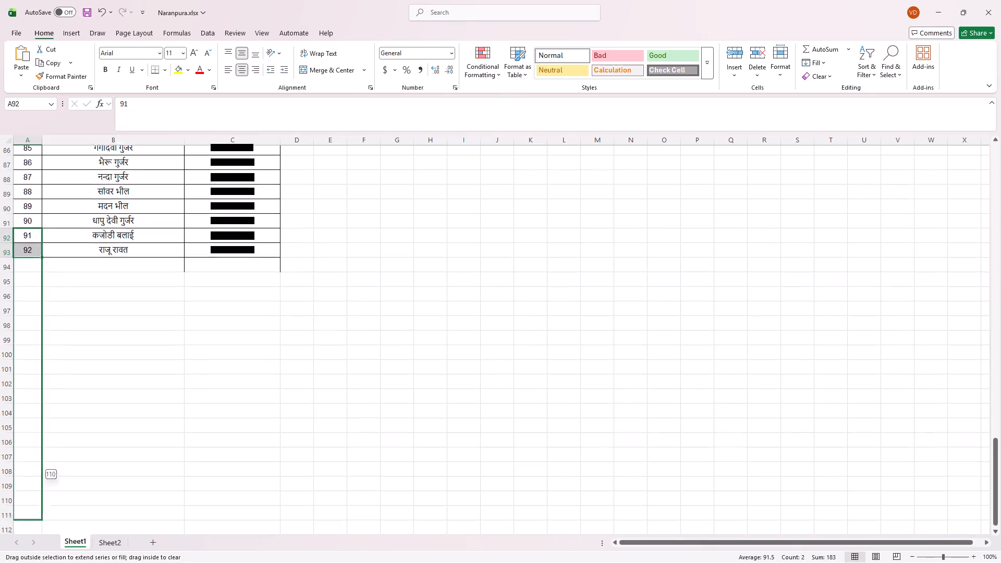
left_click_drag(30, 562, 3, 125)
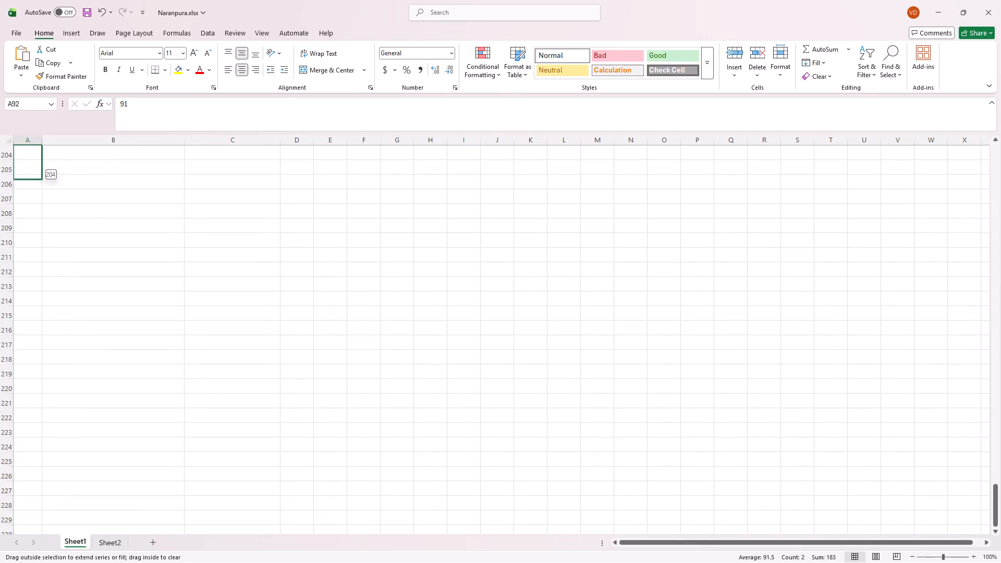
left_click_drag(3, 125, 4, 140)
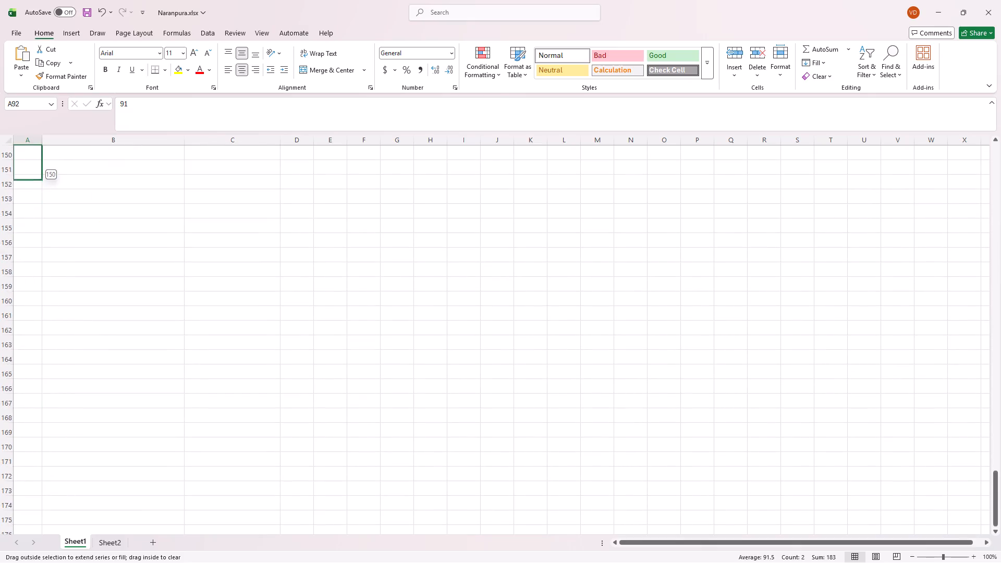
left_click_drag(4, 140, 28, 210)
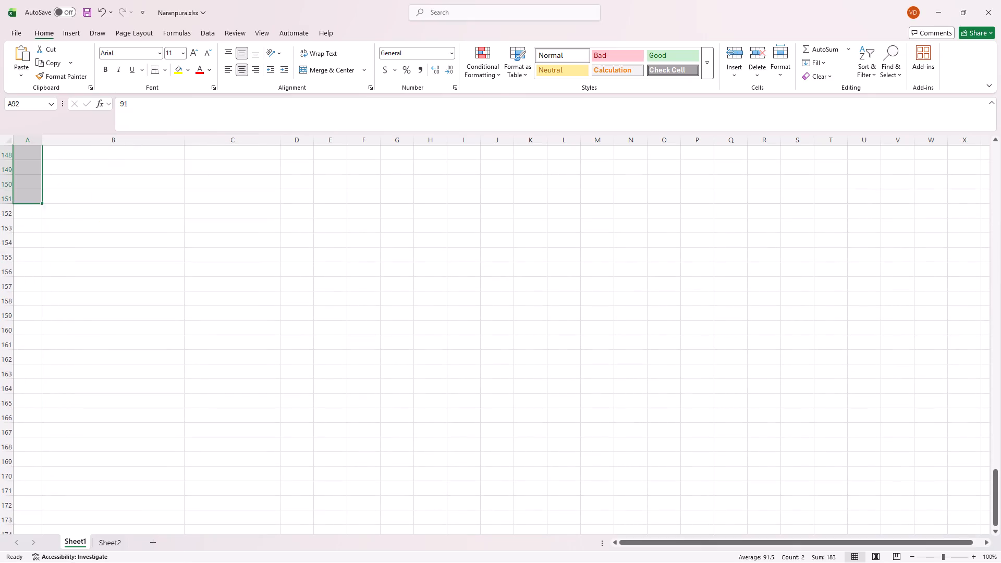
left_click(114, 249)
scroll(113, 254, "up", 9)
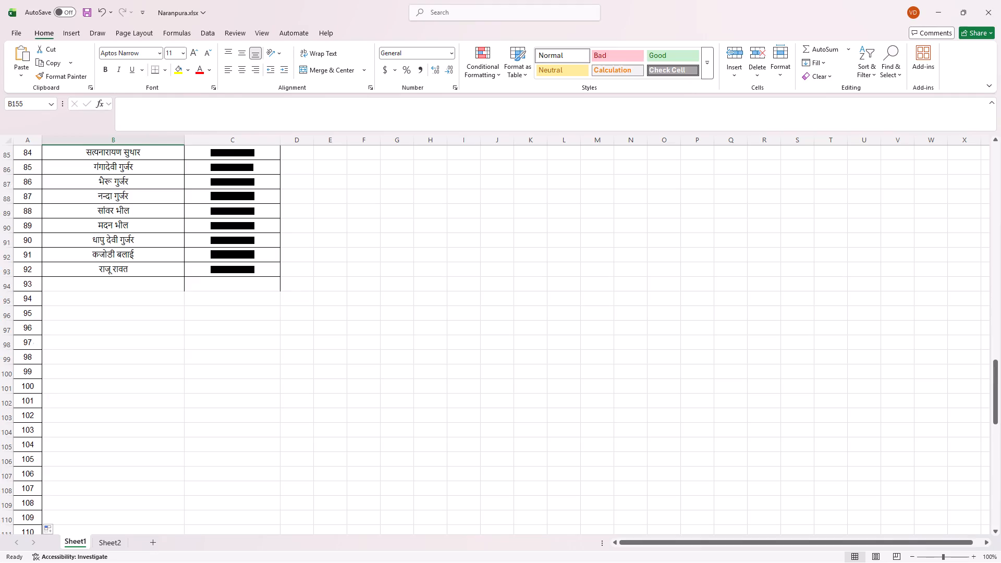
Copy the formatting of the name and mobile number cells of S.No. 92 to the empty cells of S.No. 93.
left_click_drag(58, 269, 201, 272)
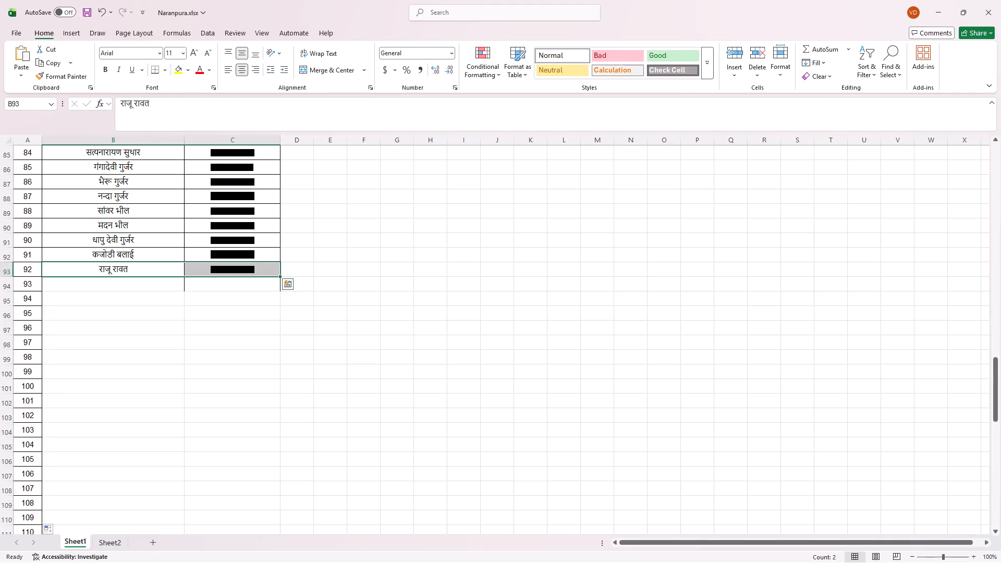
left_click(70, 79)
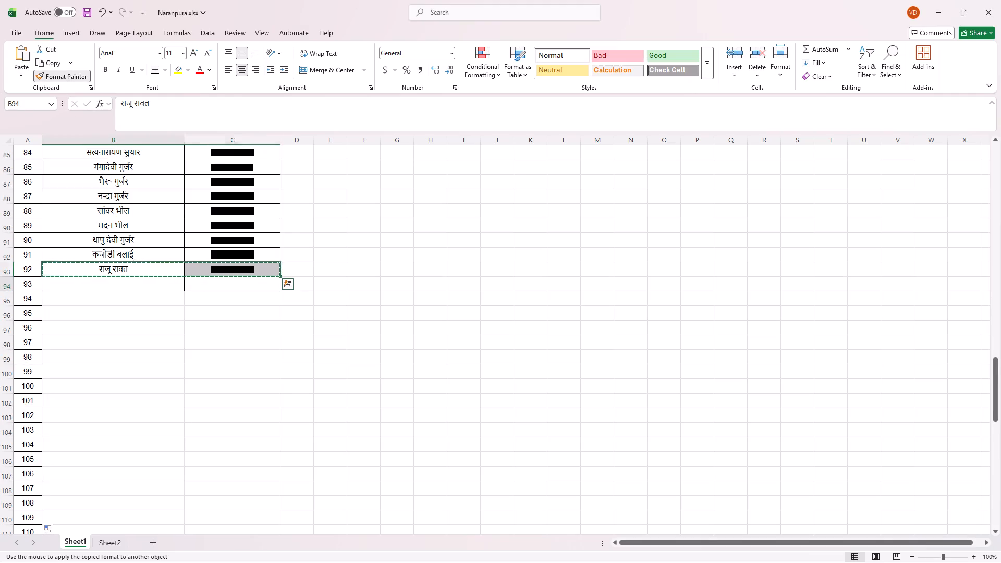
left_click(112, 277)
left_click(257, 319)
Fill the blank formatted name and mobile number cells of S.No. 93 down to S.No. 150.
left_click(278, 290)
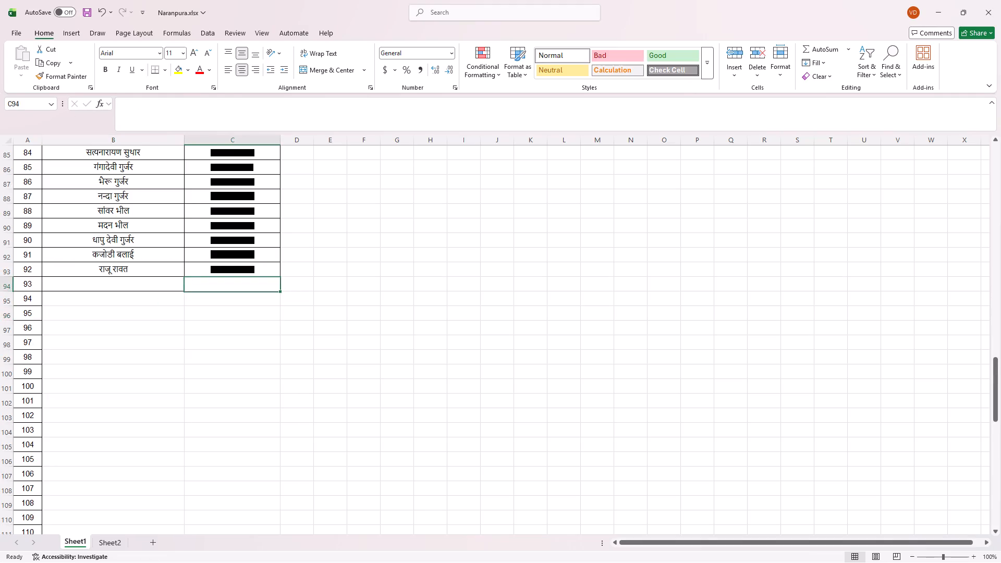
left_click(280, 290)
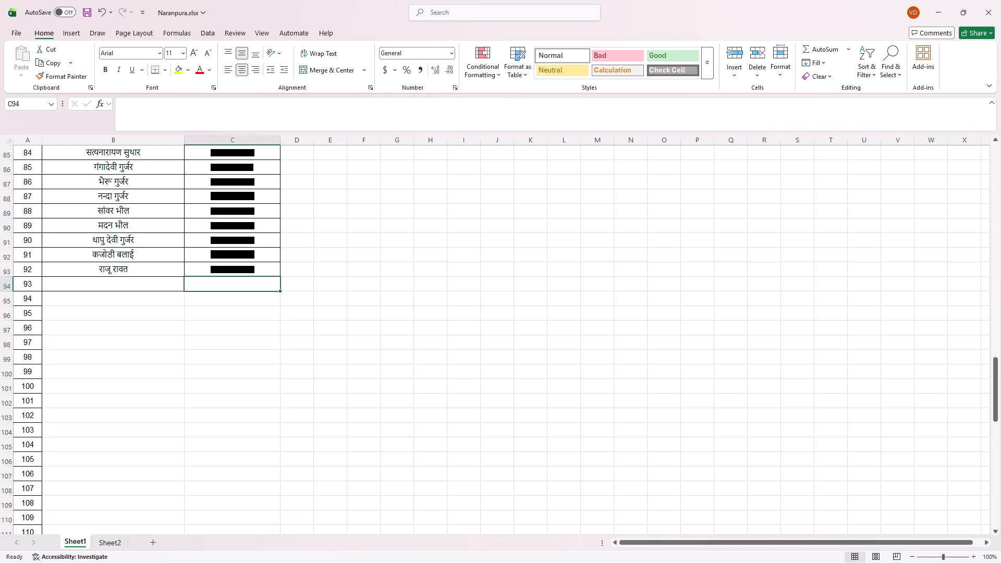
left_click_drag(142, 286, 213, 285)
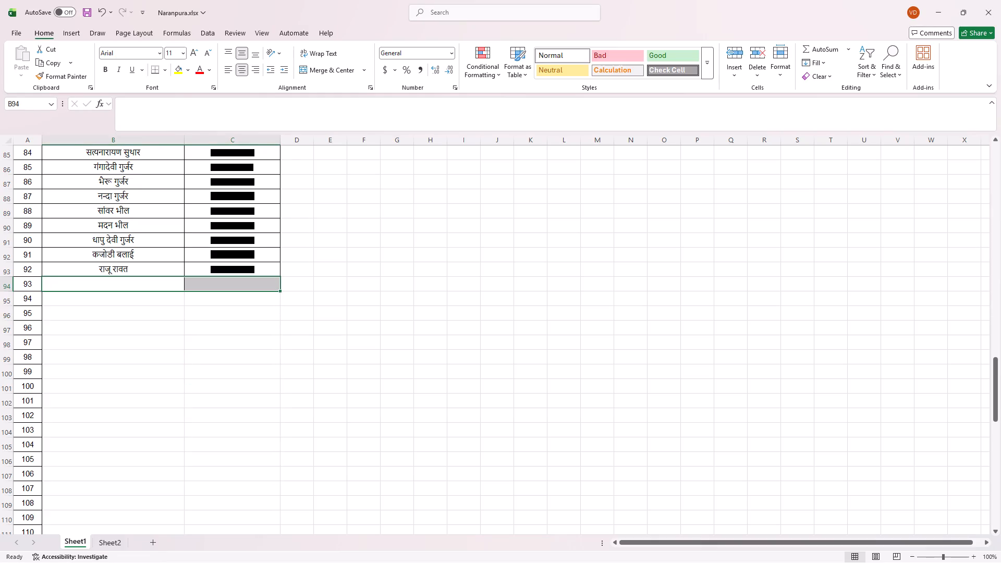
left_click_drag(279, 291, 268, 446)
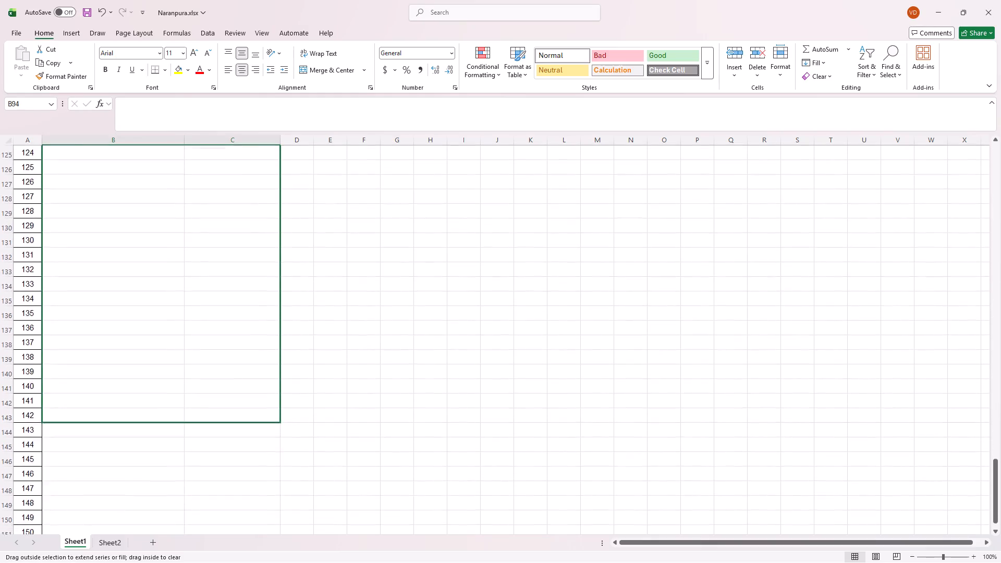
left_click_drag(268, 446, 272, 510)
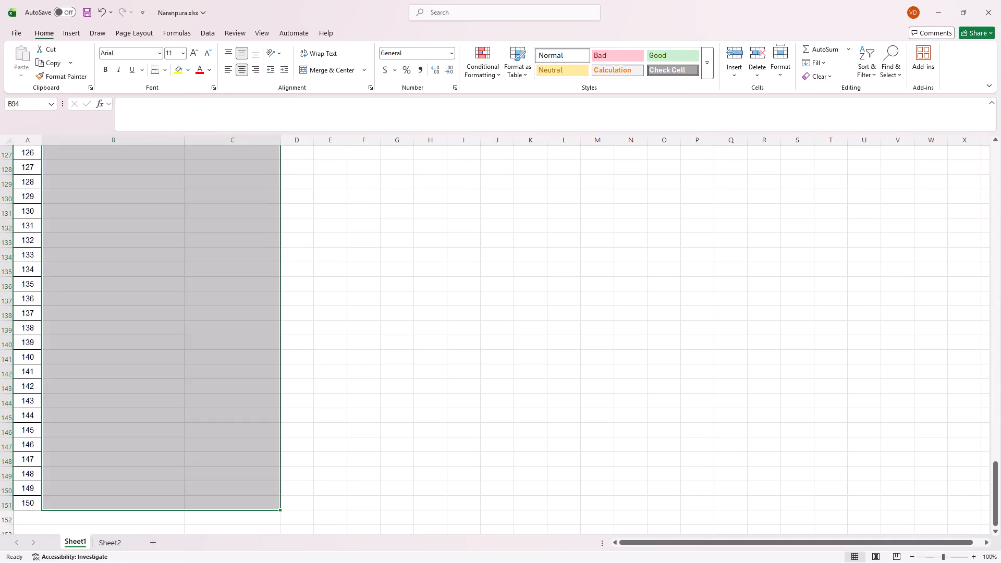
left_click(340, 432)
Look over the Sheet1 list from its earlier entries down to the empty rows after S.No. 92.
scroll(320, 425, "up", 12)
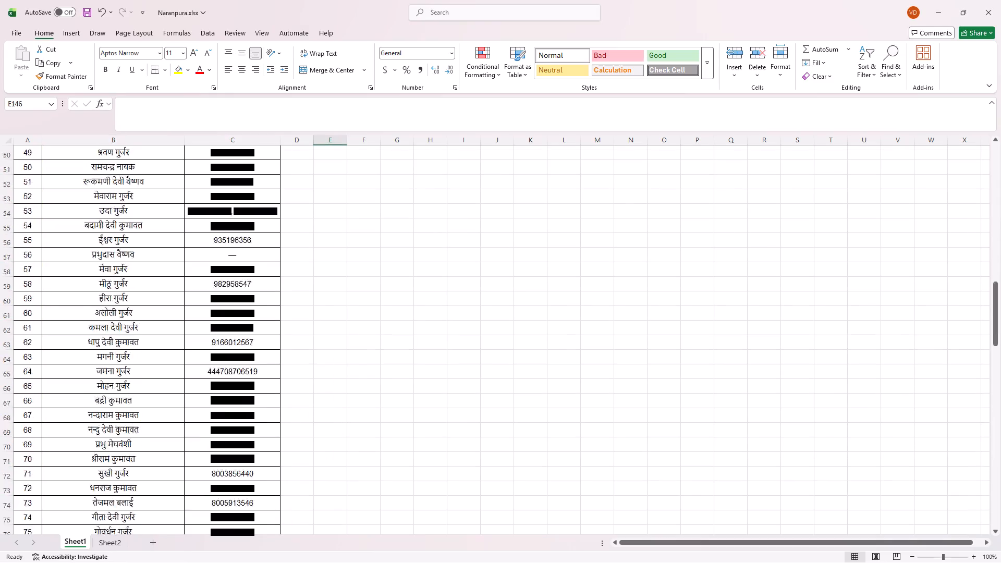
scroll(285, 402, "up", 5)
scroll(285, 400, "down", 8)
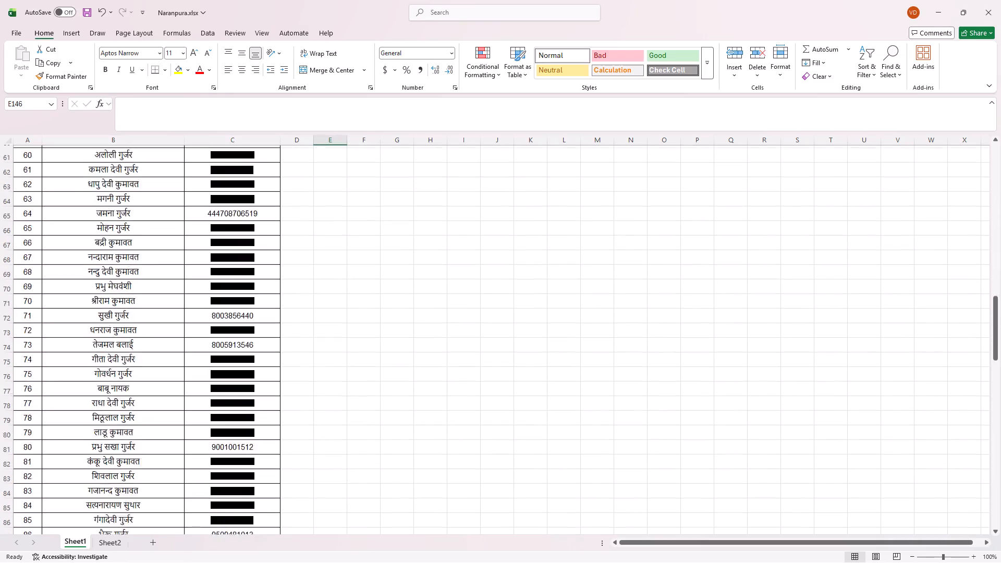
scroll(284, 395, "down", 3)
Copy the names and mobile numbers of S.No. 1 to 50 from Sheet2 and paste them as values into Sheet1 from S.No. 93.
left_click(110, 546)
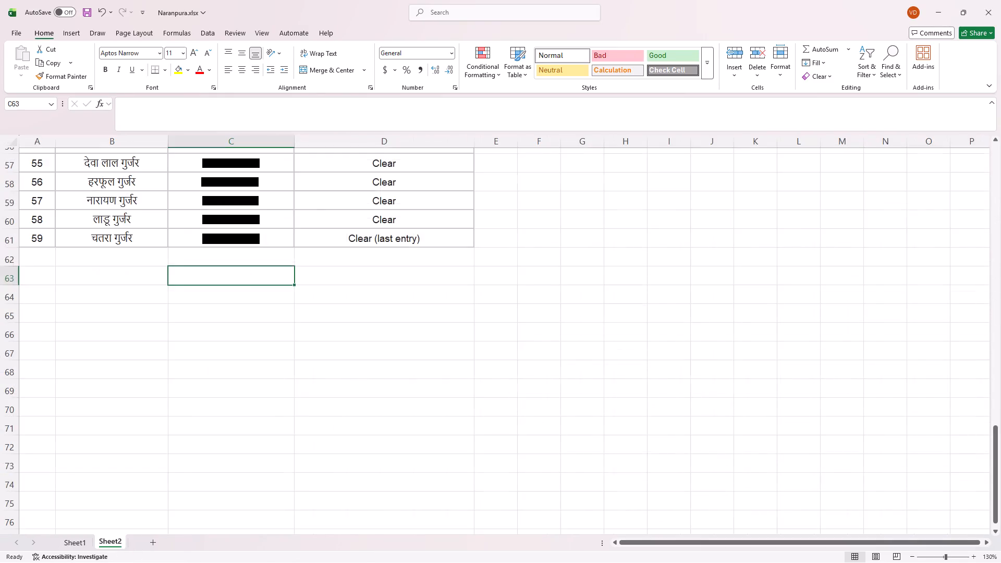
scroll(97, 364, "up", 13)
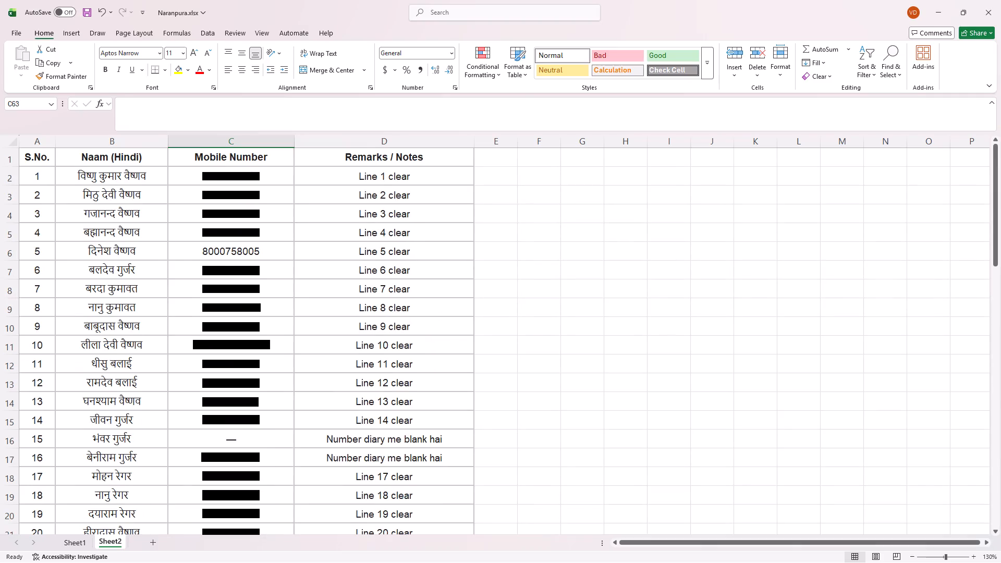
left_click_drag(96, 179, 264, 524)
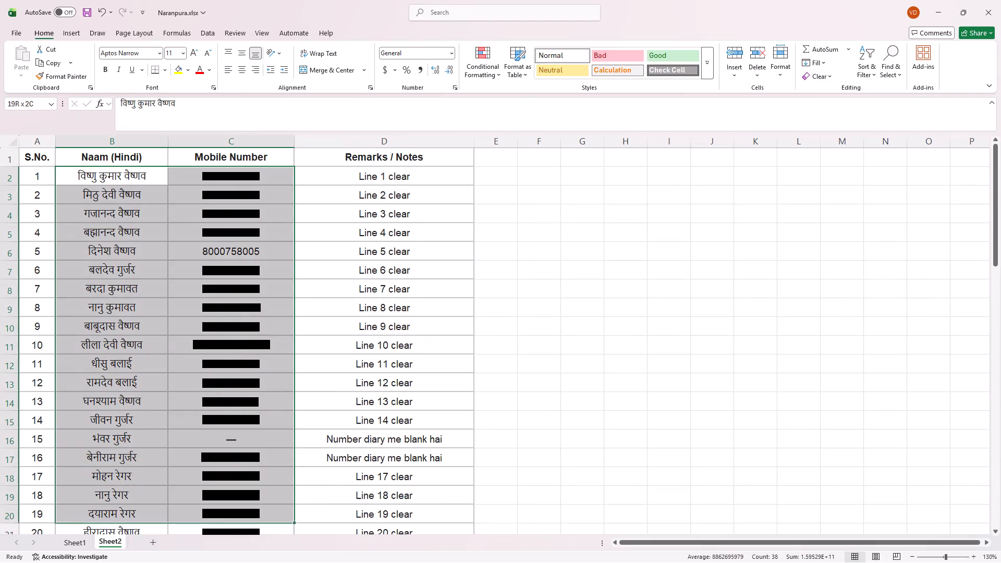
left_click_drag(264, 524, 241, 457)
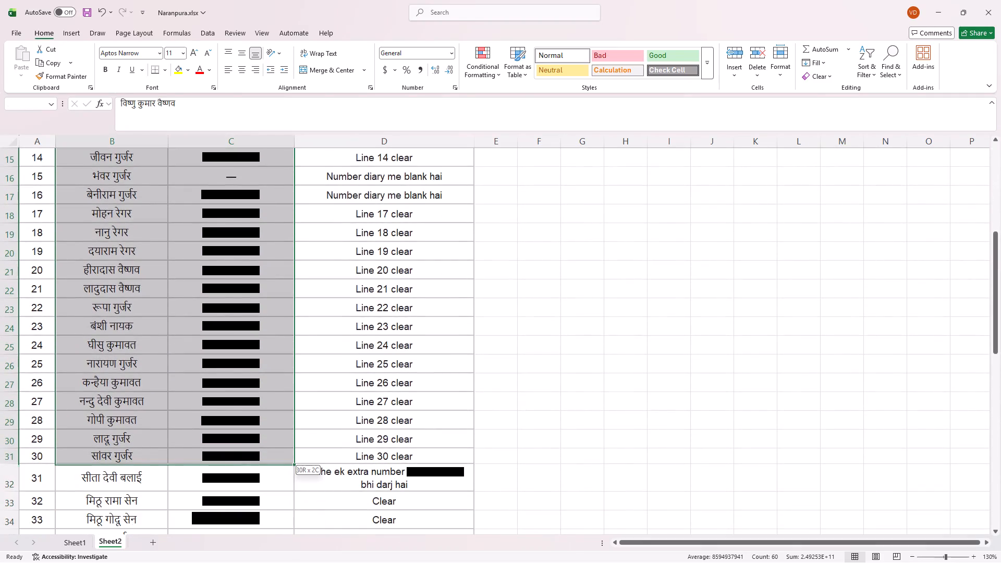
left_click_drag(241, 457, 236, 545)
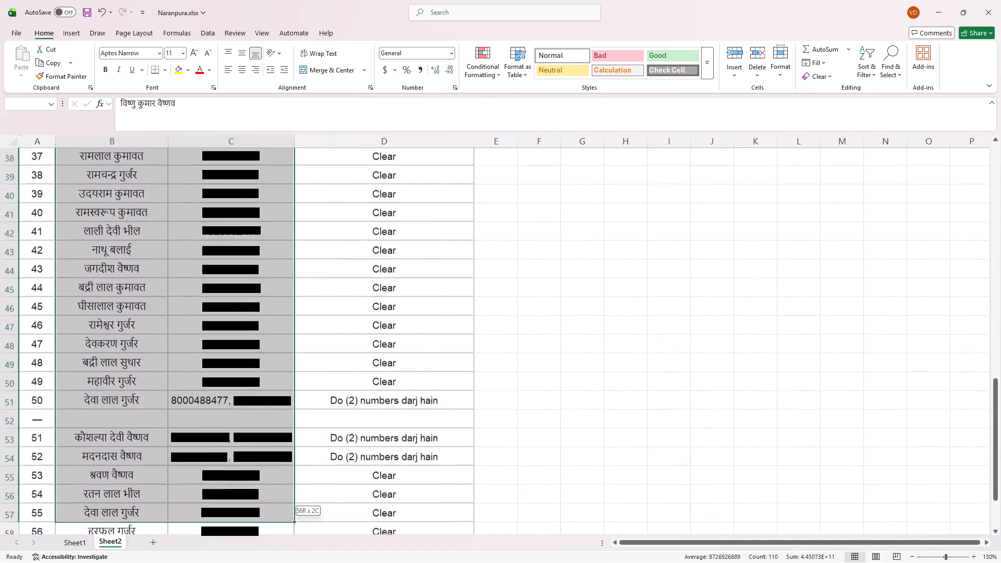
left_click_drag(236, 545, 235, 342)
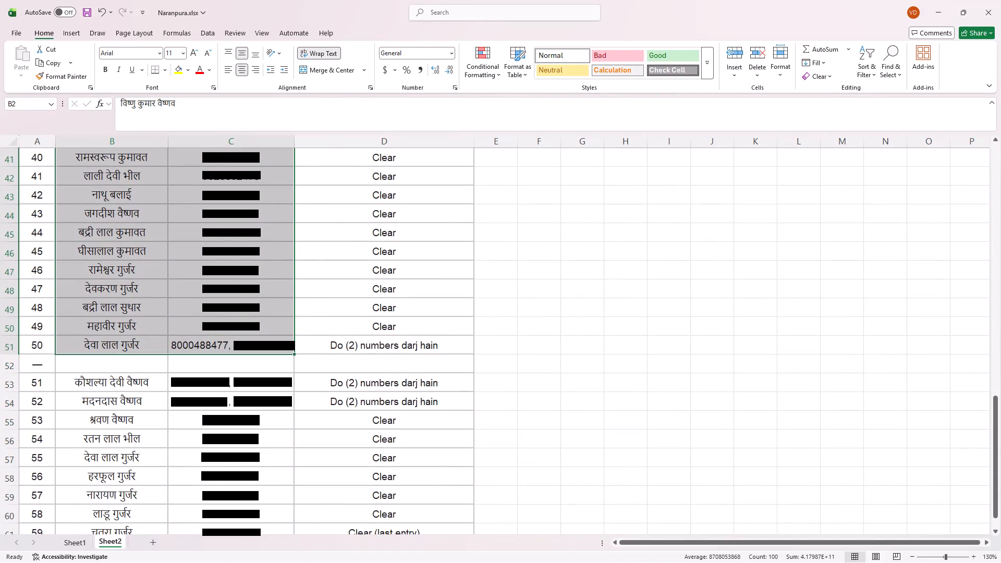
key("ctrl+c")
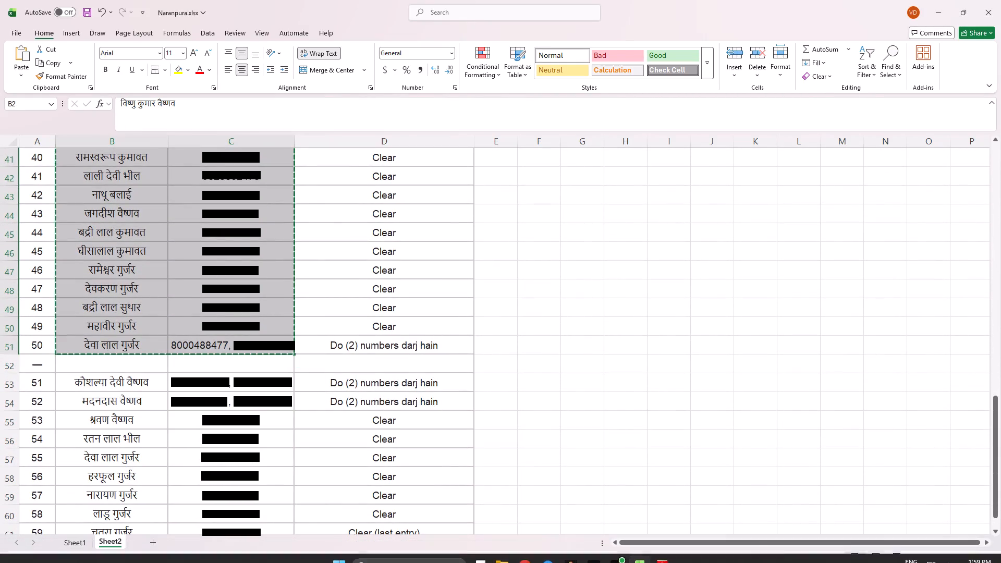
left_click(74, 541)
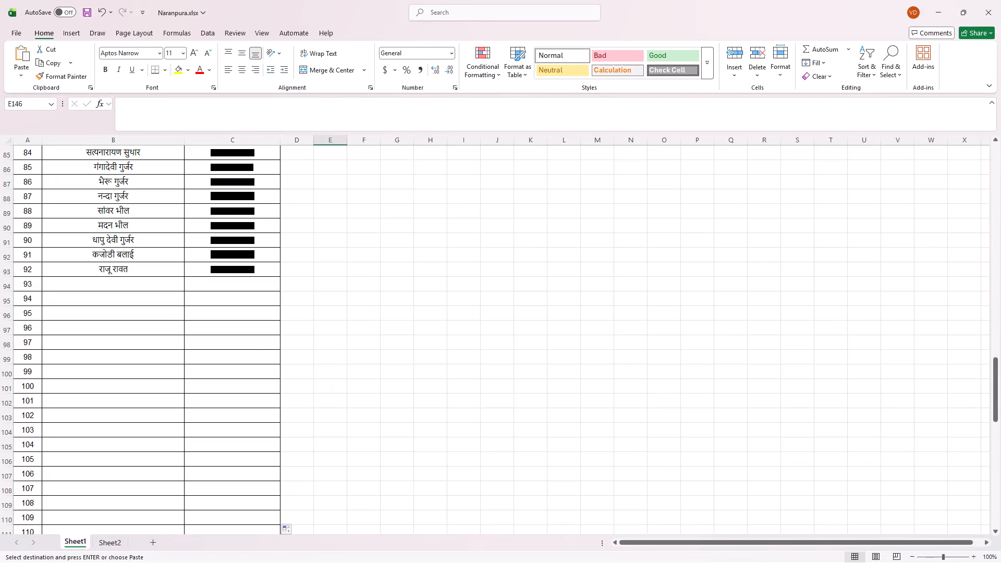
left_click(119, 281)
right_click(119, 281)
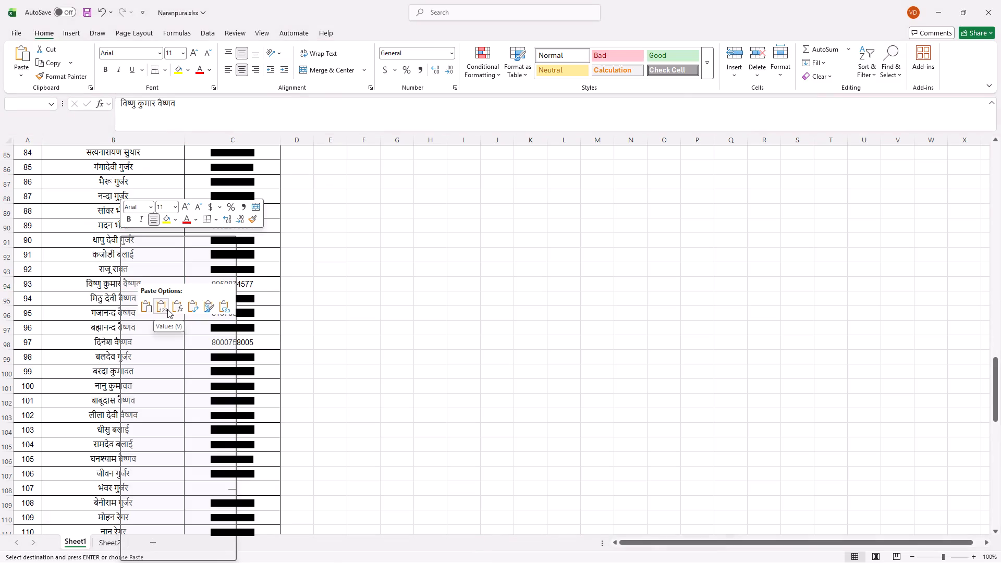
left_click(167, 309)
left_click(319, 300)
Look over the pasted entries in Sheet1 from S.No. 93 to the empty rows before S.No. 150.
scroll(261, 311, "down", 1)
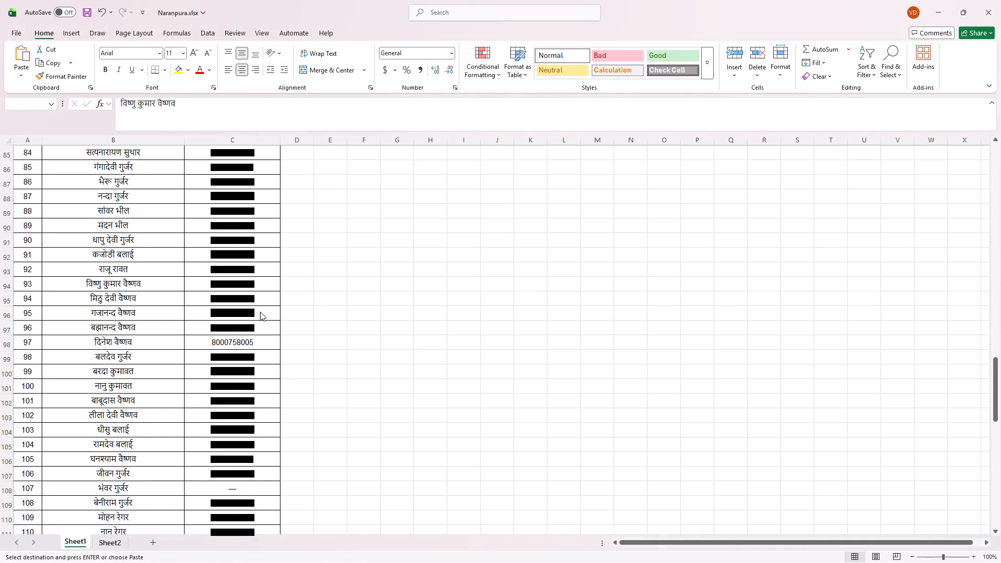
scroll(238, 308, "down", 2)
scroll(322, 393, "down", 2)
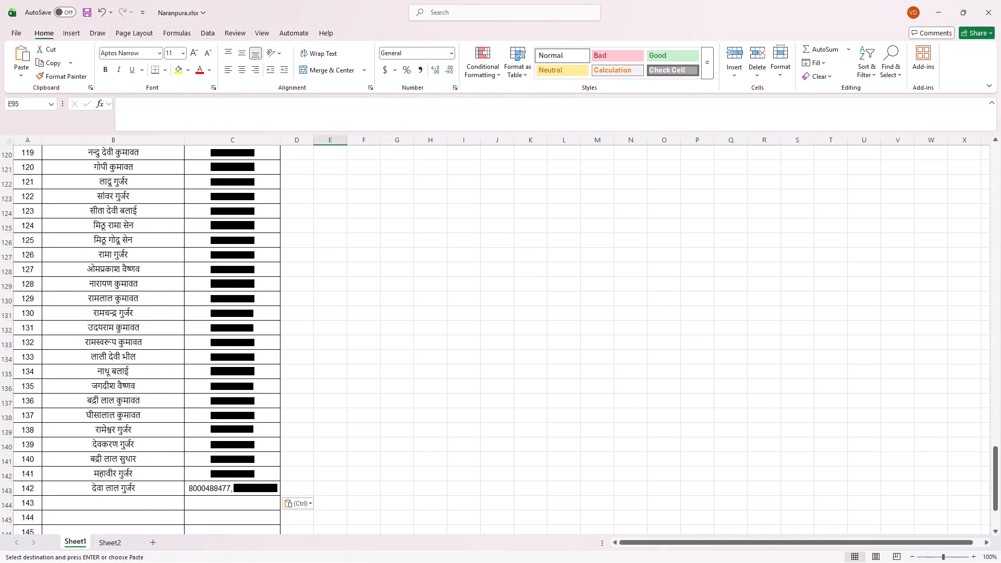
scroll(274, 372, "down", 1)
scroll(274, 371, "up", 4)
scroll(274, 371, "down", 1)
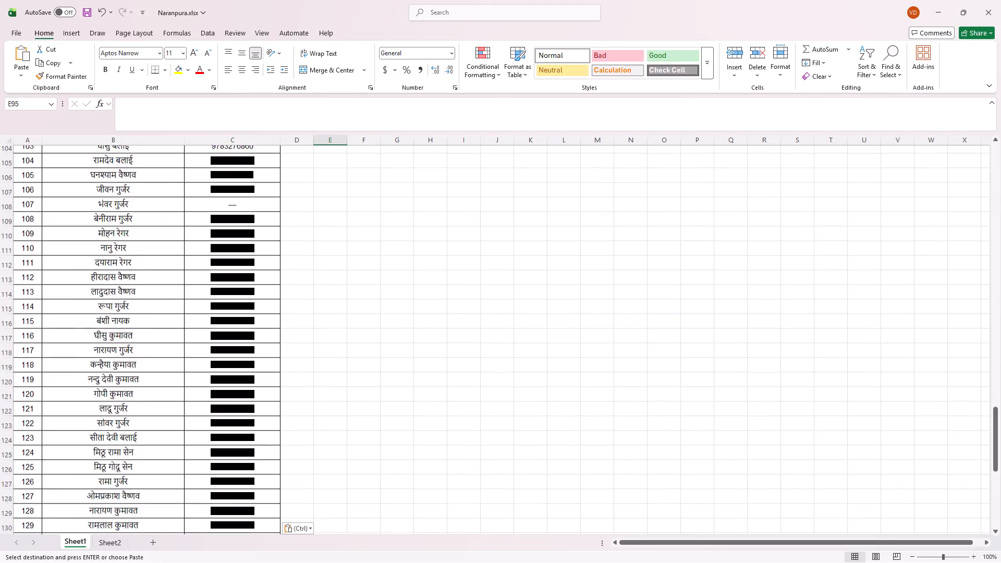
scroll(274, 371, "down", 3)
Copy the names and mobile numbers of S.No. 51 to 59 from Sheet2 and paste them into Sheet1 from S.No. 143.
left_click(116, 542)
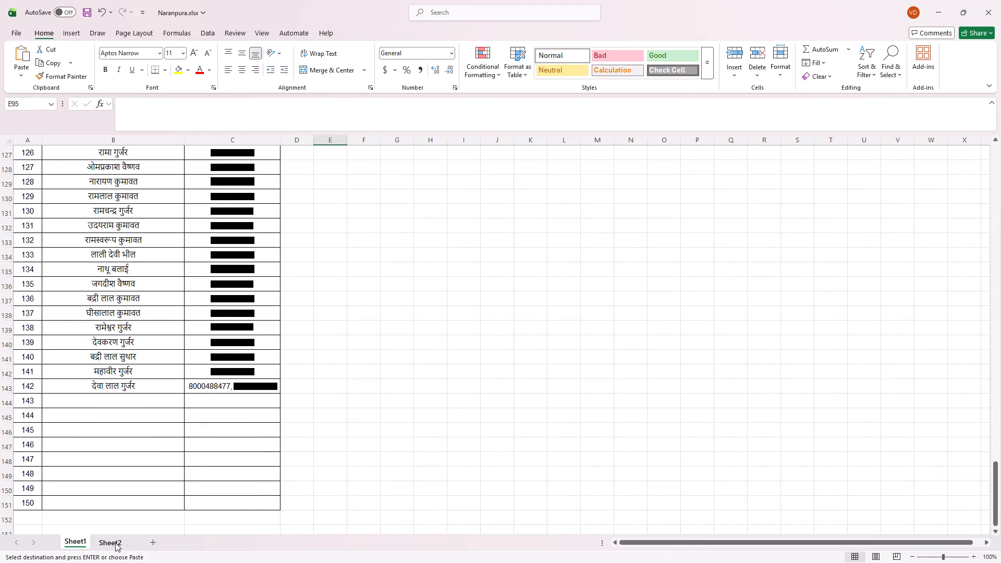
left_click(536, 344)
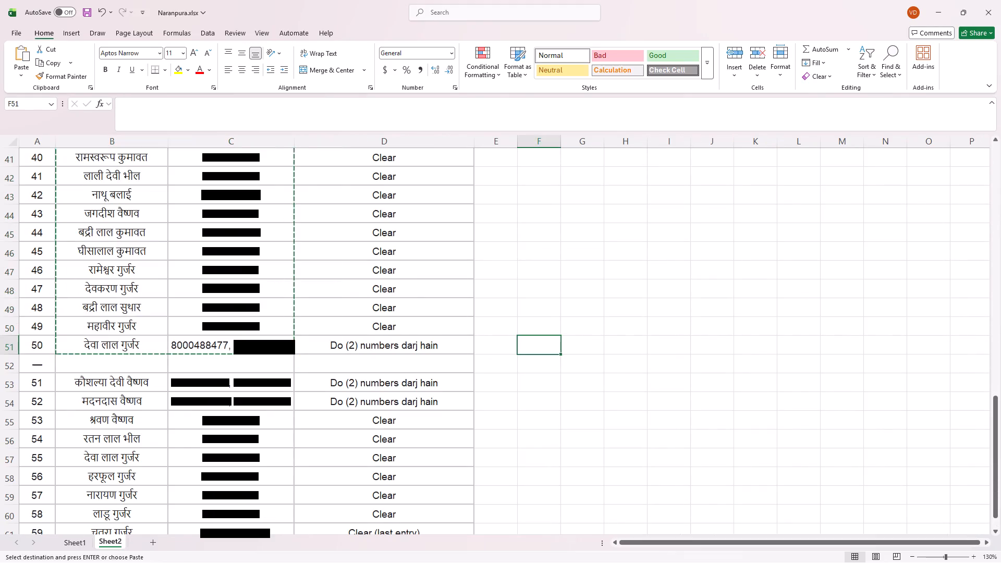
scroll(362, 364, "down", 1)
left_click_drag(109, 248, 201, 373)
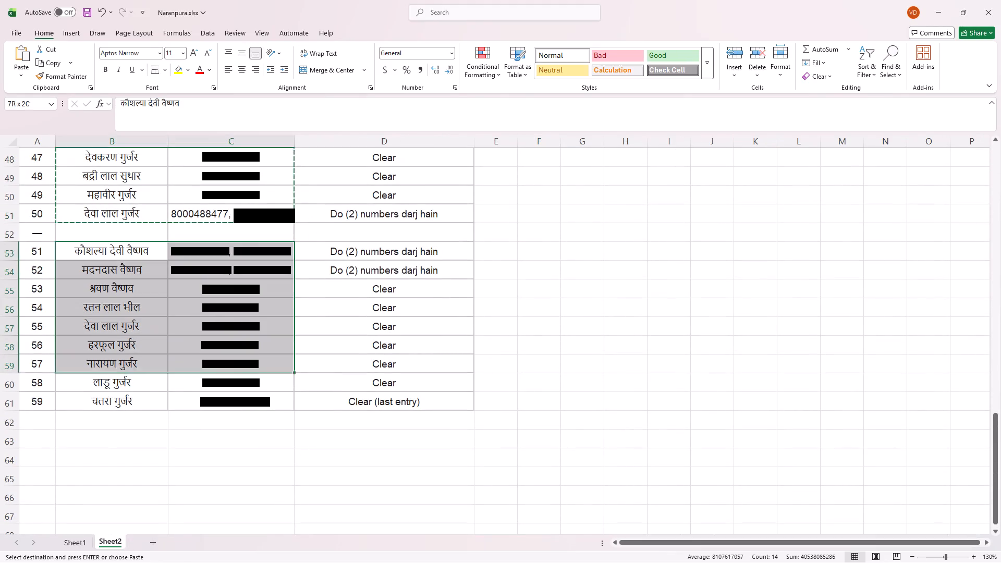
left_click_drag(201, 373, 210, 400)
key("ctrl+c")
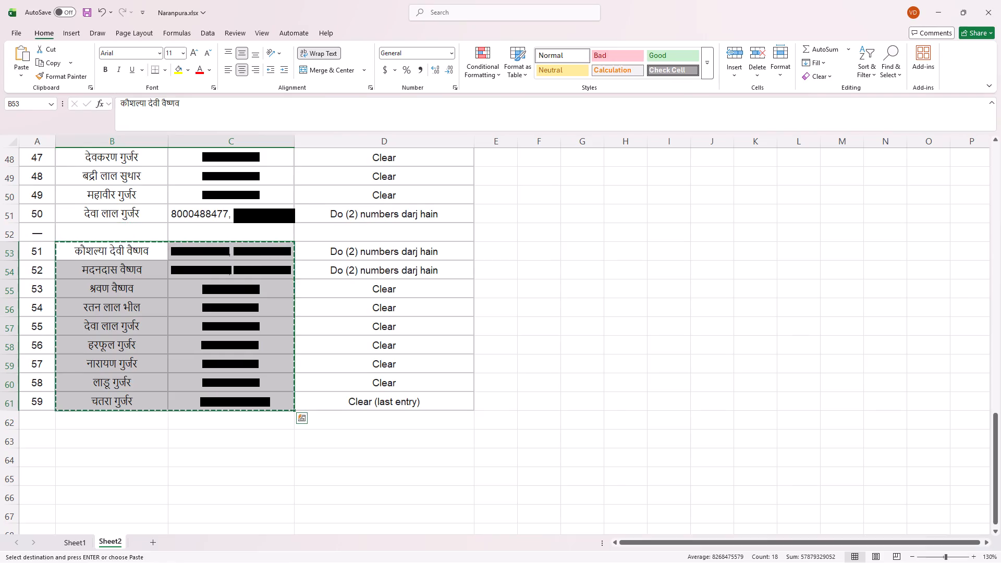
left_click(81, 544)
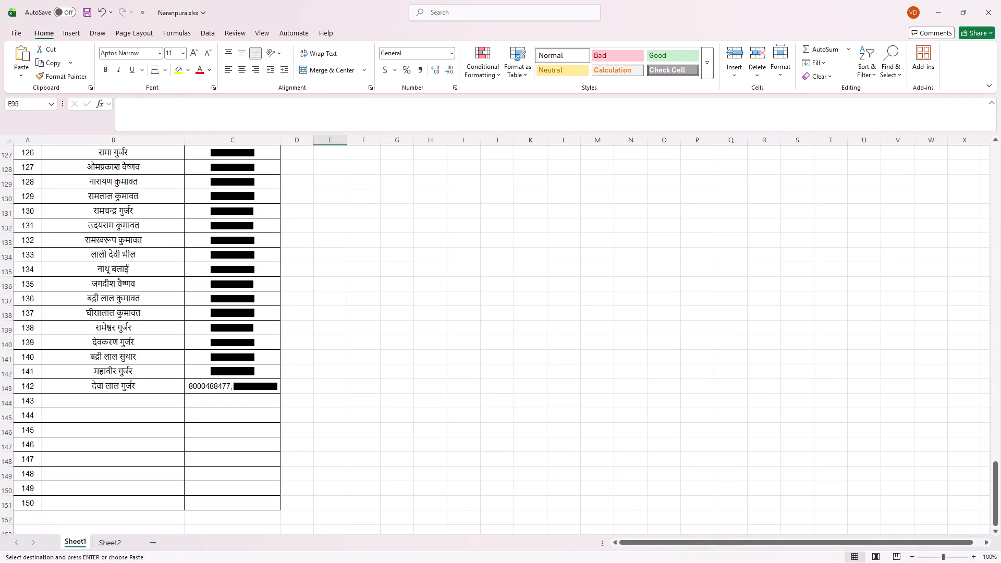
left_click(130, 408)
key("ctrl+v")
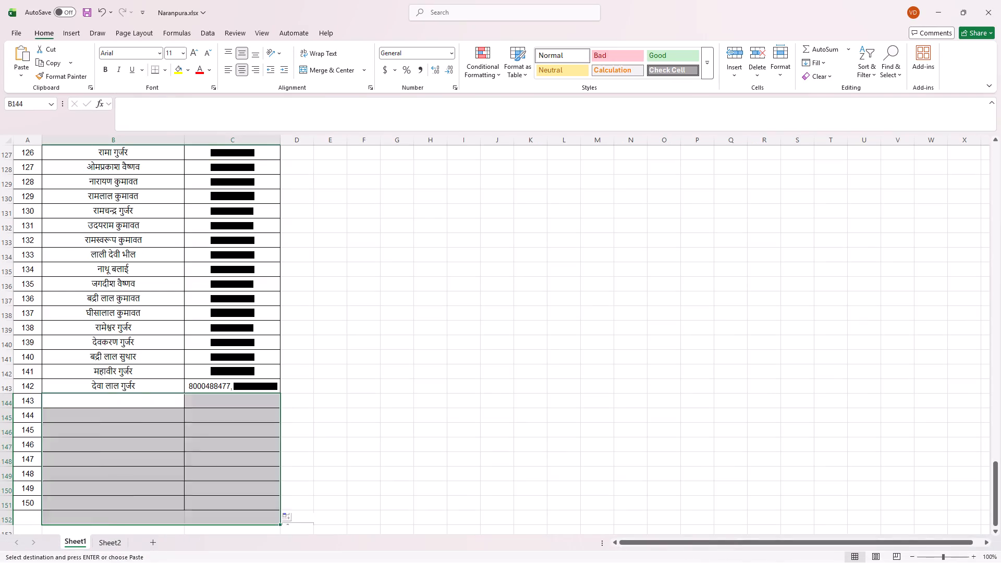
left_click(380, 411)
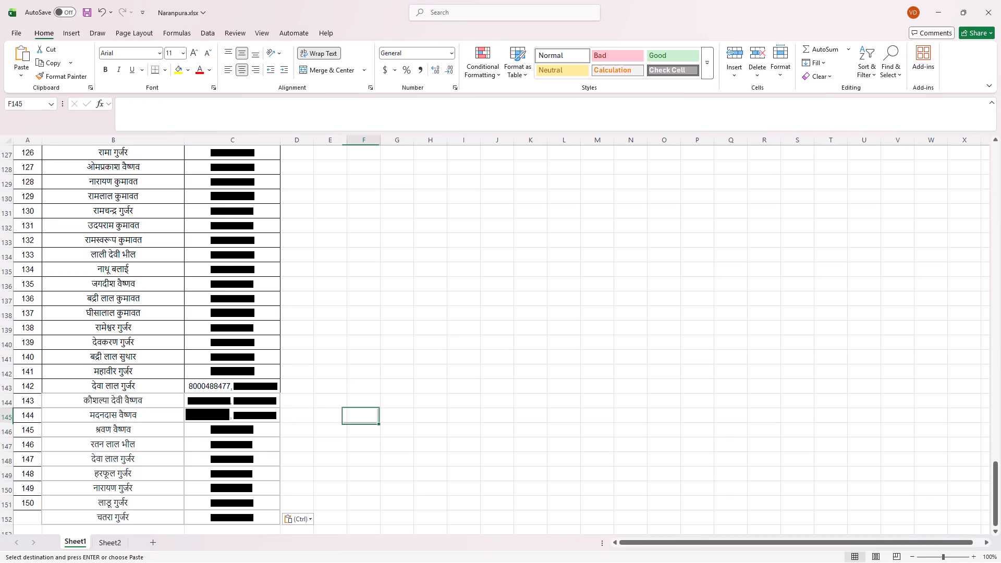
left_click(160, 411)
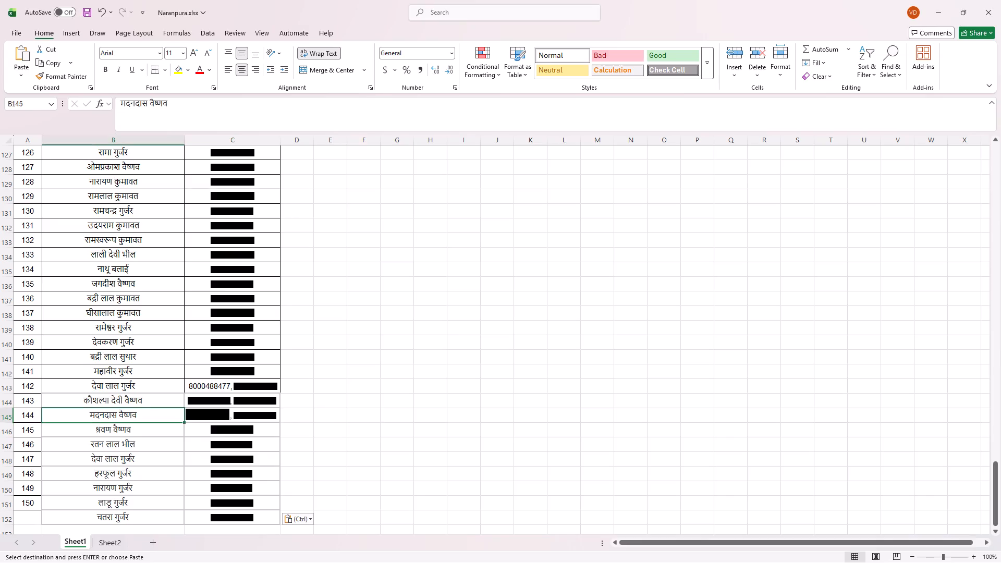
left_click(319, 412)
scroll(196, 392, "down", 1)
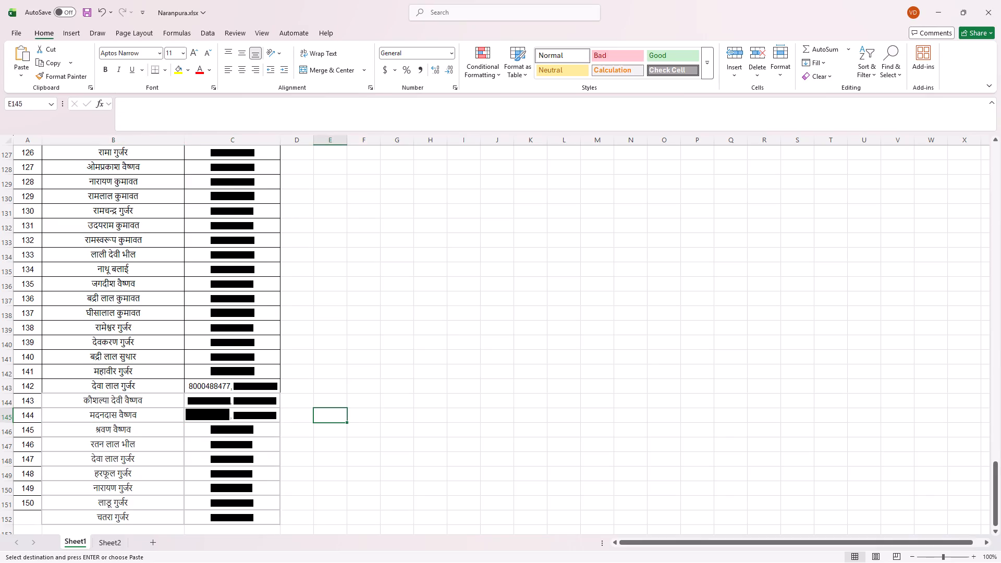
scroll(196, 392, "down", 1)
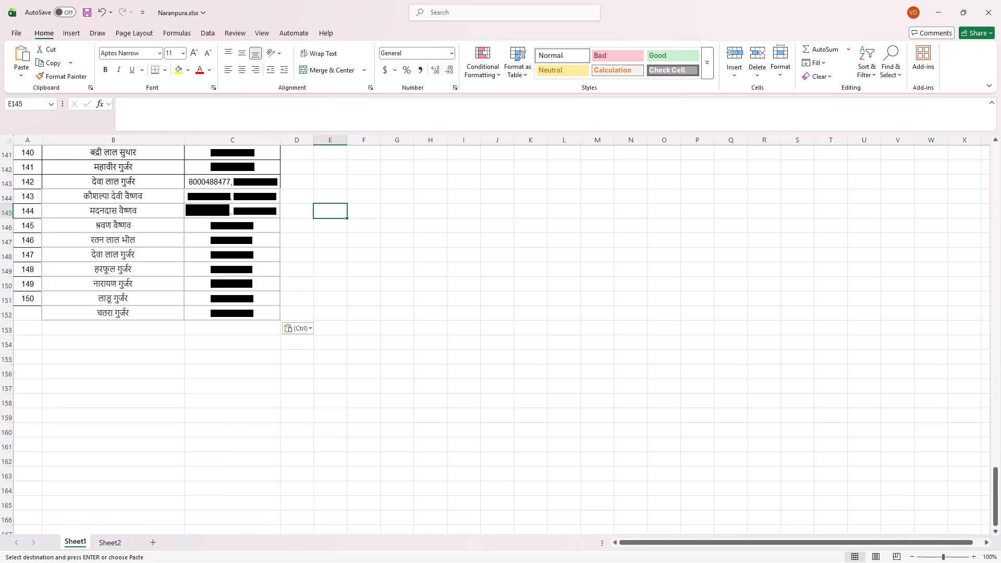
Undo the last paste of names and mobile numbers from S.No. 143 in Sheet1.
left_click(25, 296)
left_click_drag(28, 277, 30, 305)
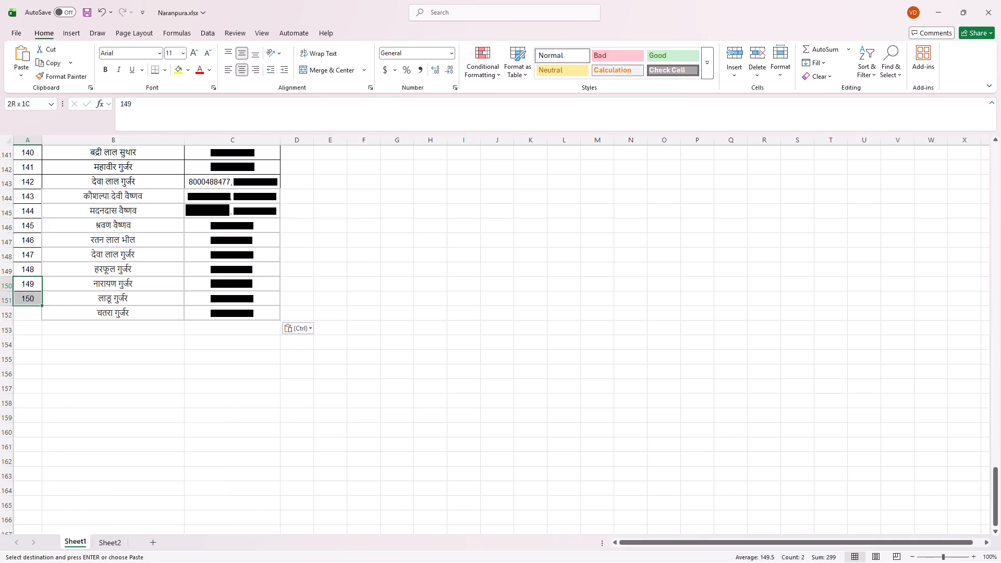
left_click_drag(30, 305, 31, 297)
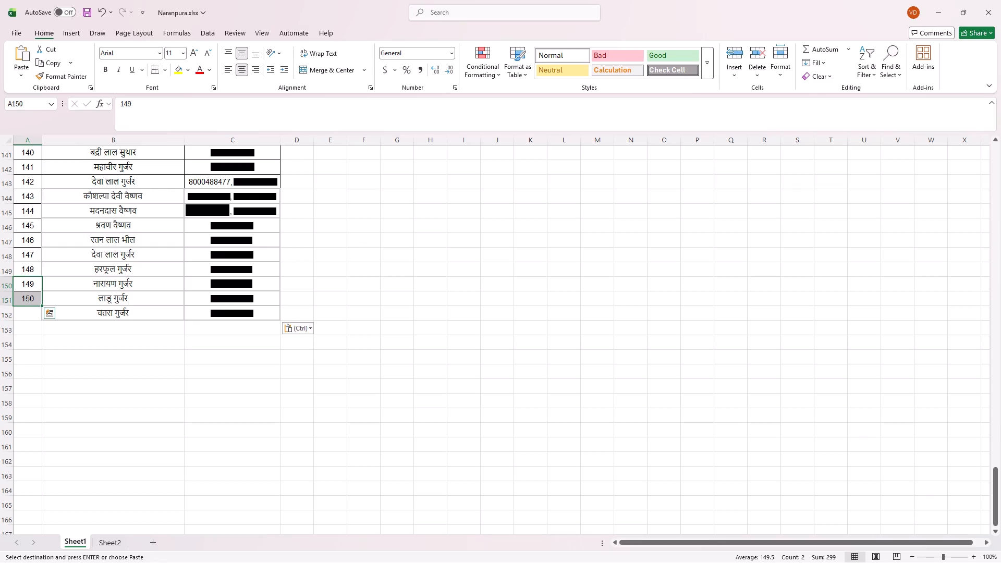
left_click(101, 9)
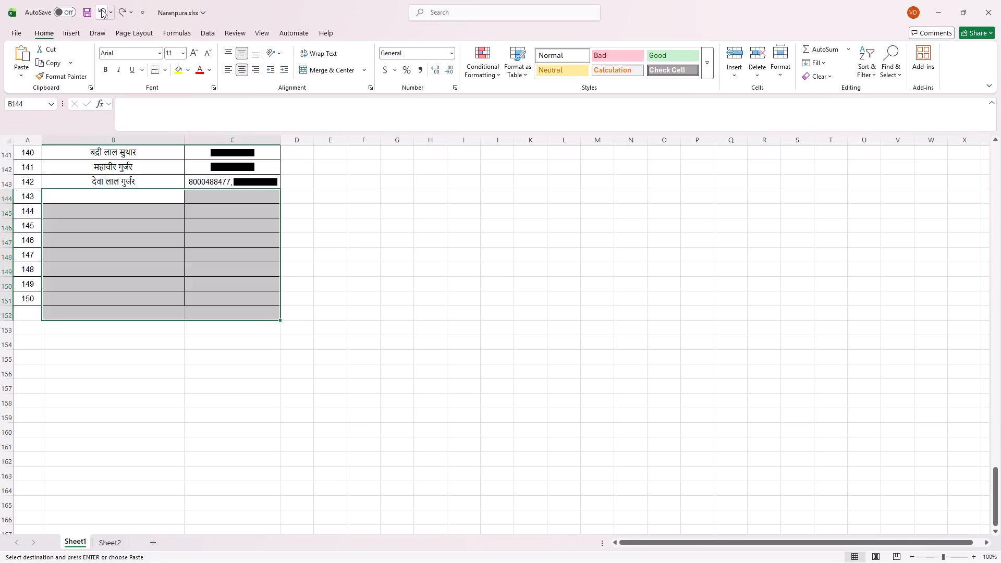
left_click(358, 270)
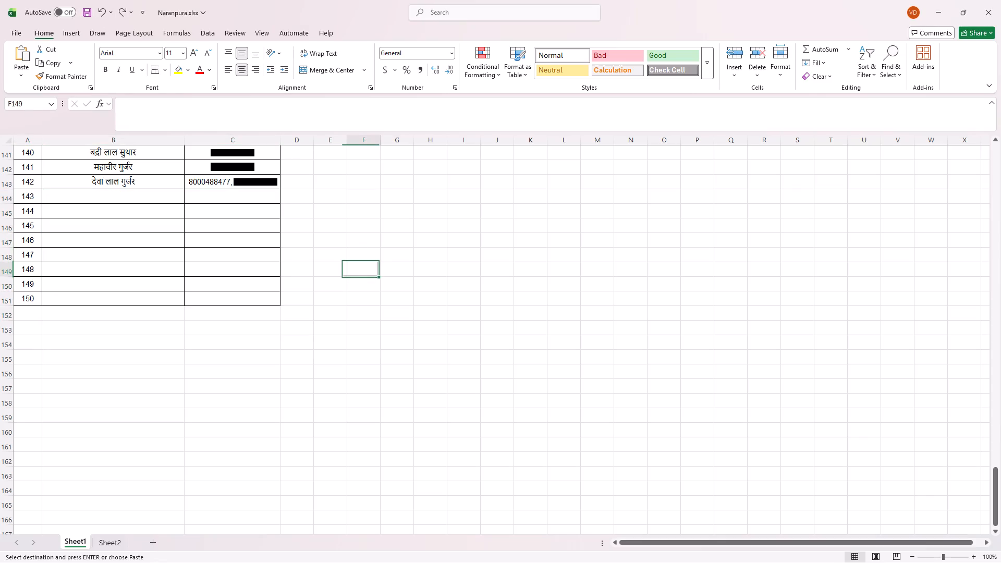
Extend the Sheet1 table by one row, filling the serial number 151 and its blank formatted name and mobile number cells.
left_click_drag(21, 281, 32, 298)
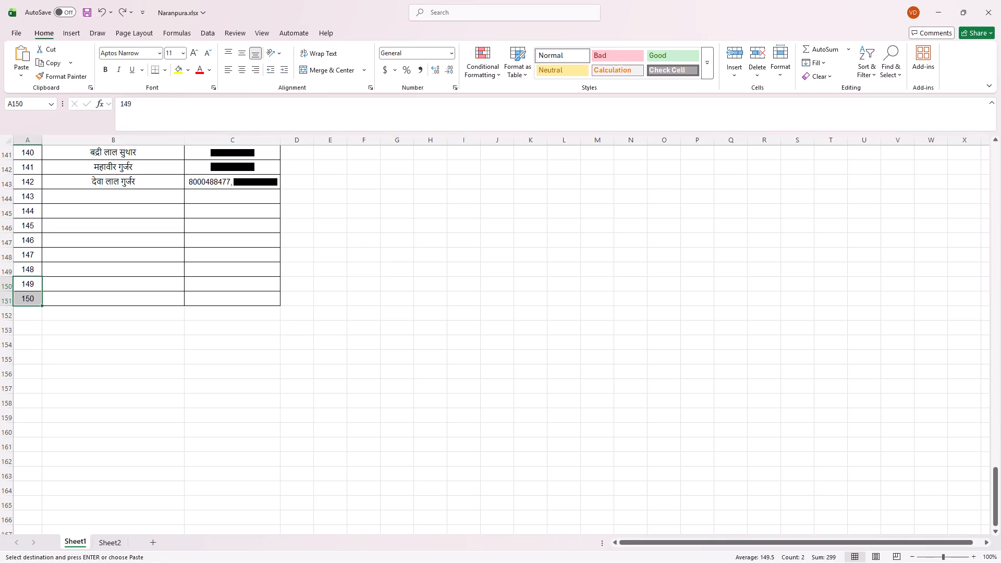
left_click_drag(43, 304, 43, 317)
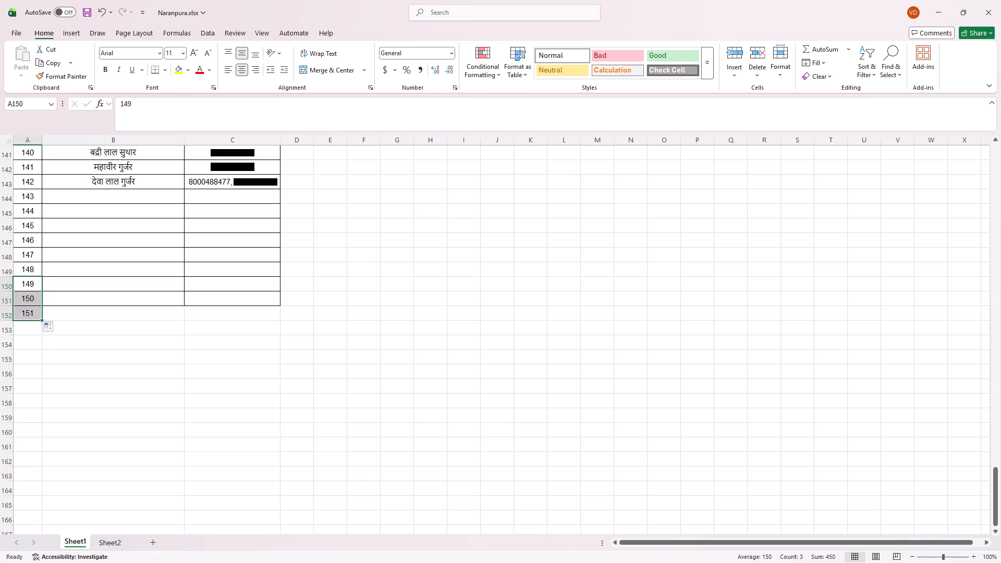
left_click_drag(79, 301, 205, 301)
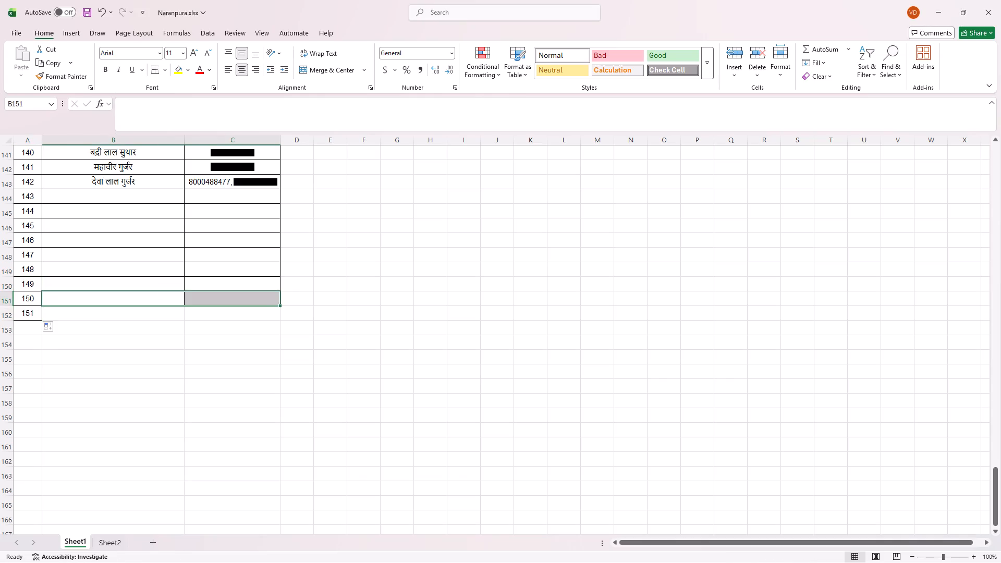
left_click_drag(280, 306, 279, 317)
left_click(297, 305)
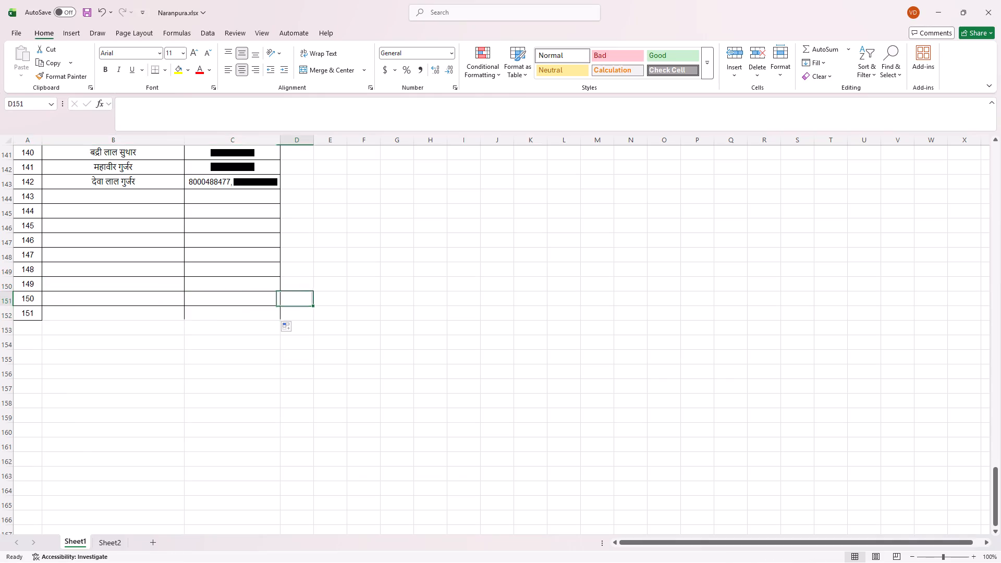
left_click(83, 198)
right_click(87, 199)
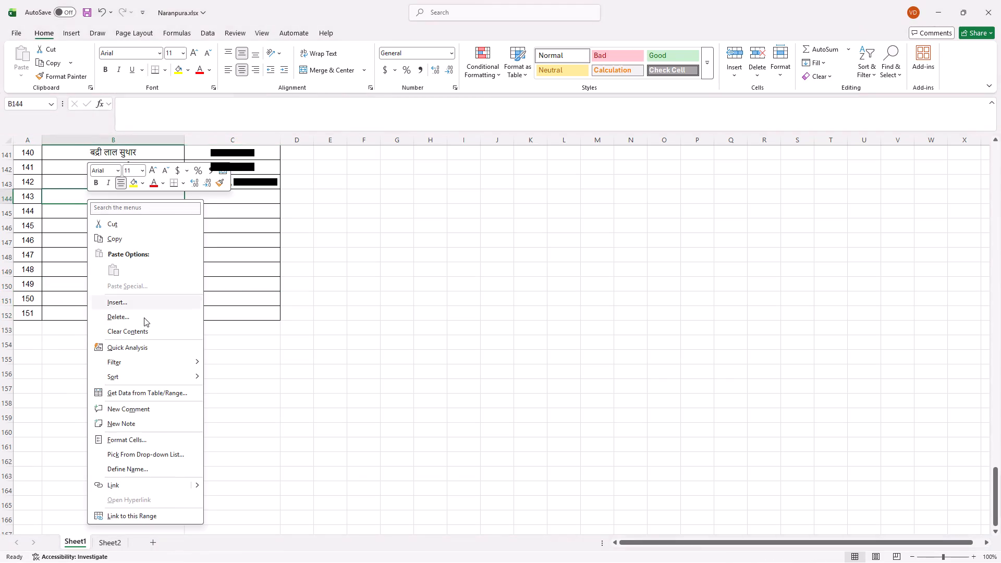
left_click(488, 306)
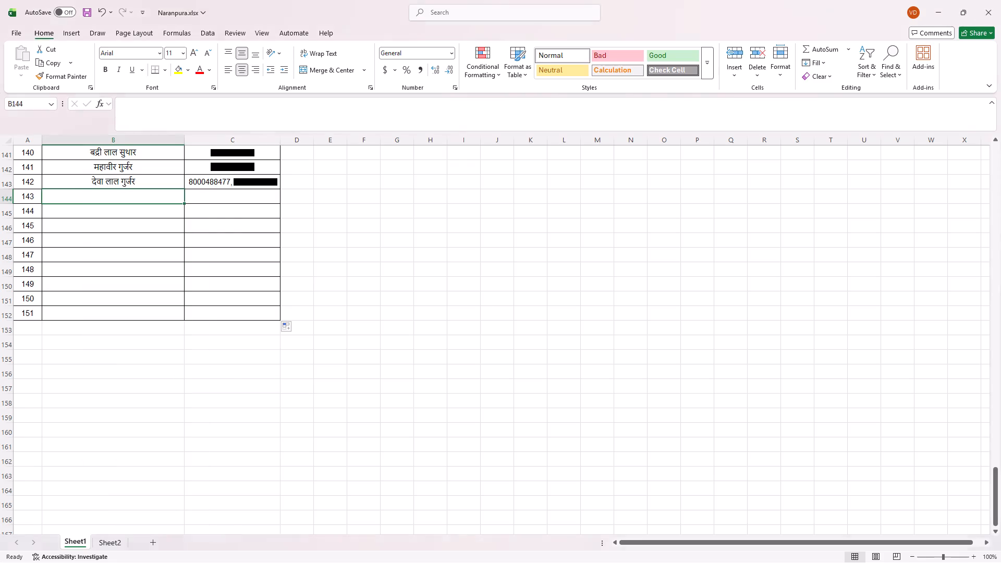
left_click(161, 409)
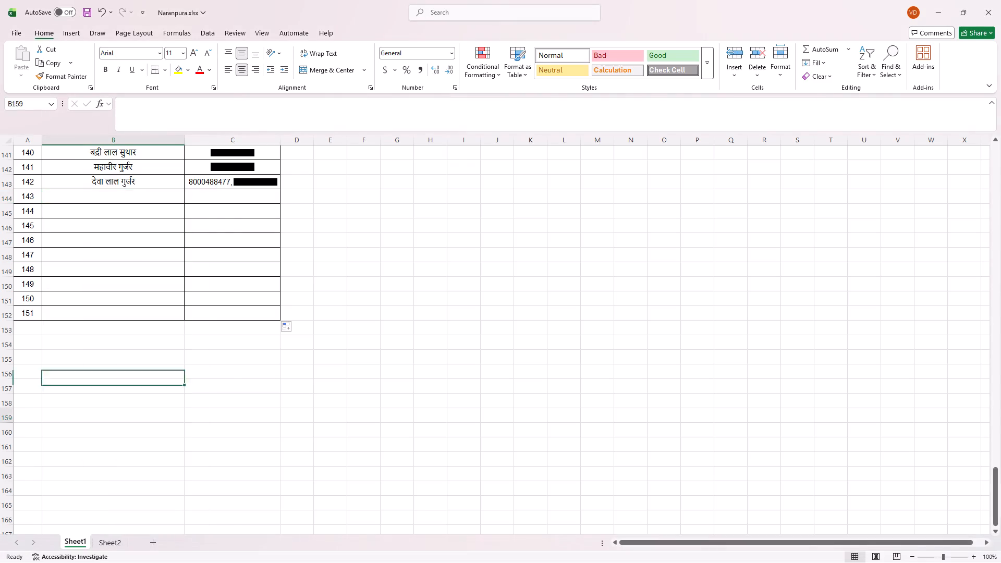
Copy the names and mobile numbers of S.No. 51 to 59 from Sheet2 and paste them as values into Sheet1 from S.No. 143.
left_click(115, 545)
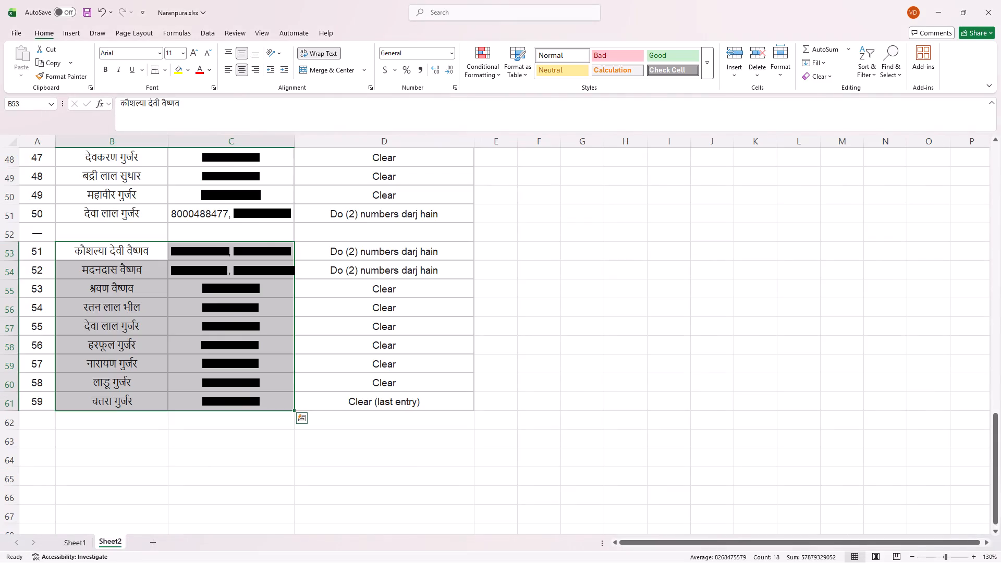
key("ctrl+c")
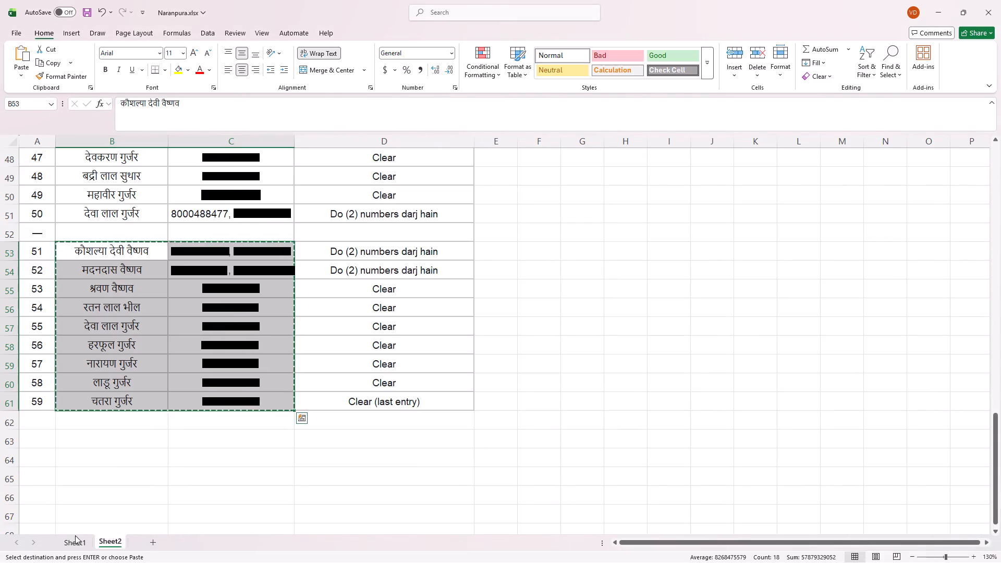
left_click(75, 541)
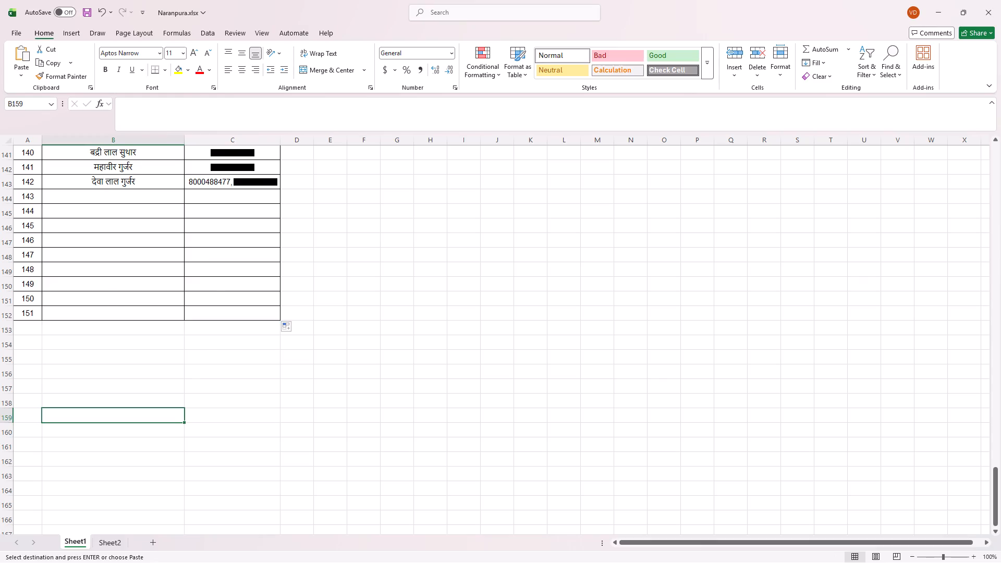
left_click(87, 197)
right_click(87, 197)
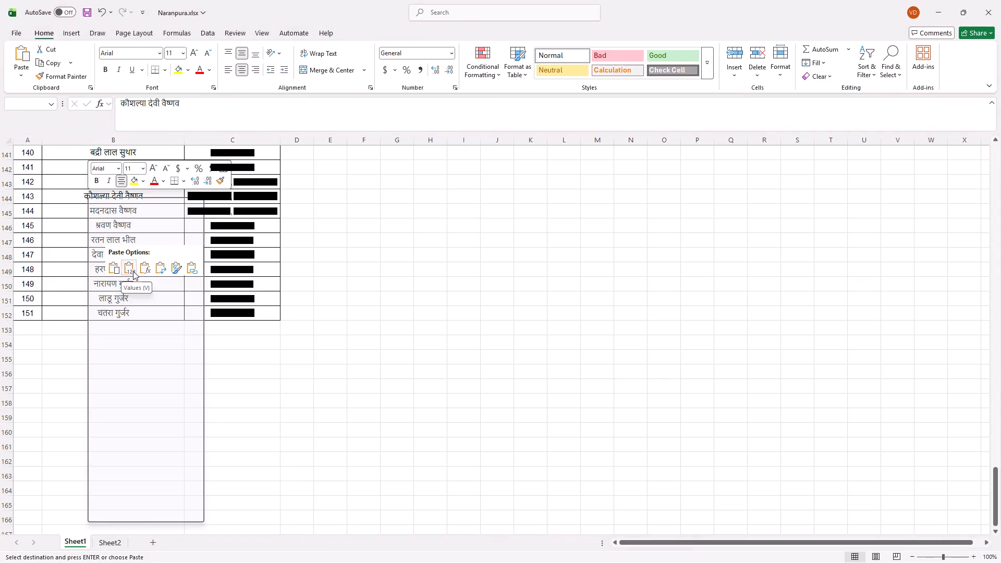
left_click(133, 271)
left_click(343, 301)
Look over the merged Sheet1 list from the last entries back up through the earlier ones.
scroll(272, 325, "up", 2)
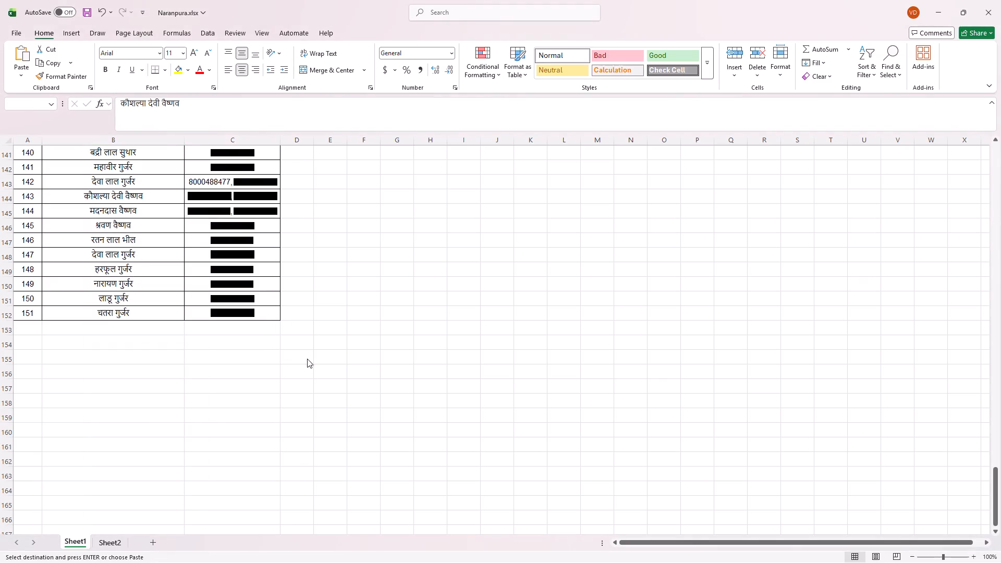
left_click(307, 380)
scroll(251, 385, "up", 3)
left_click(277, 388)
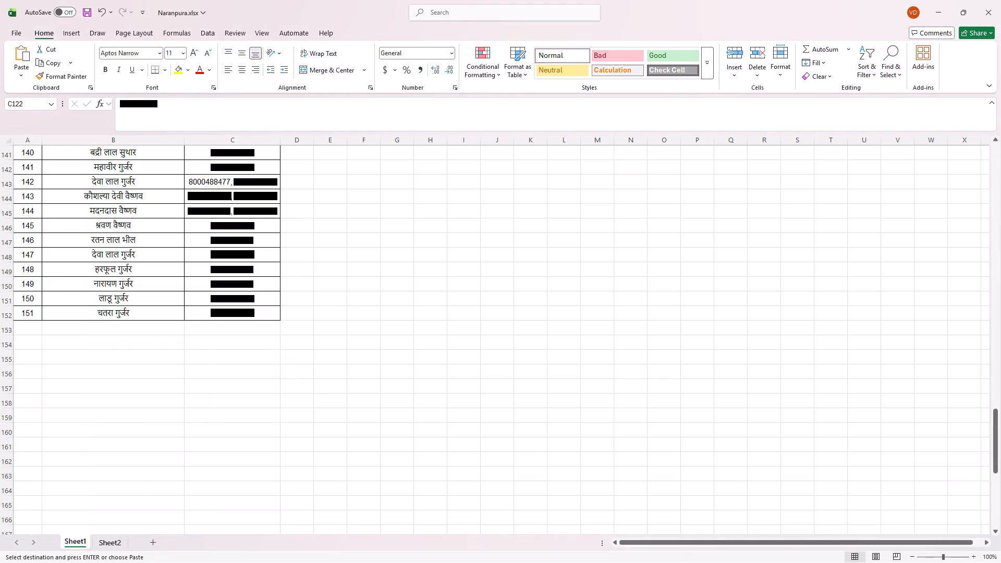
scroll(477, 341, "up", 4)
scroll(426, 326, "down", 5)
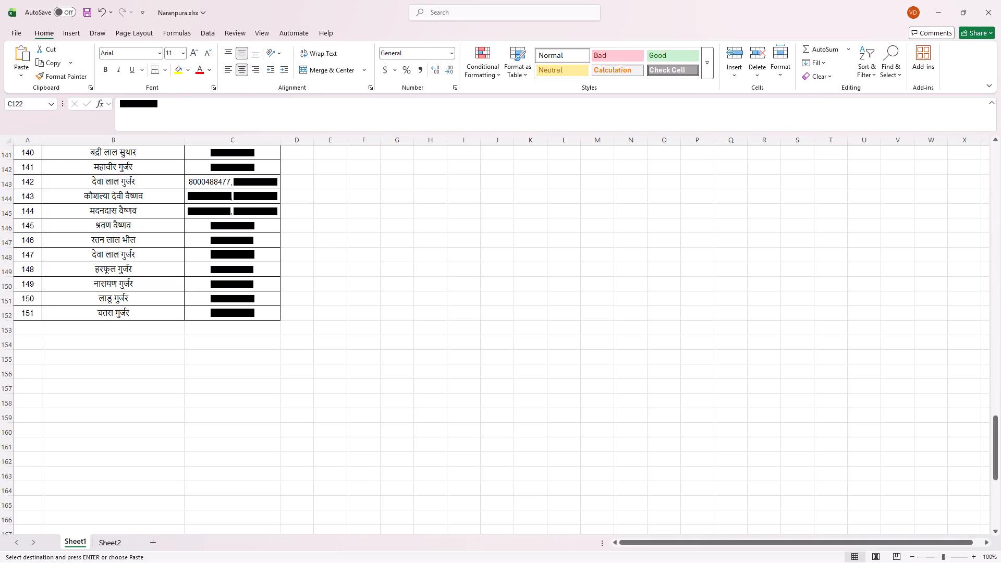
scroll(421, 324, "up", 11)
scroll(420, 324, "down", 6)
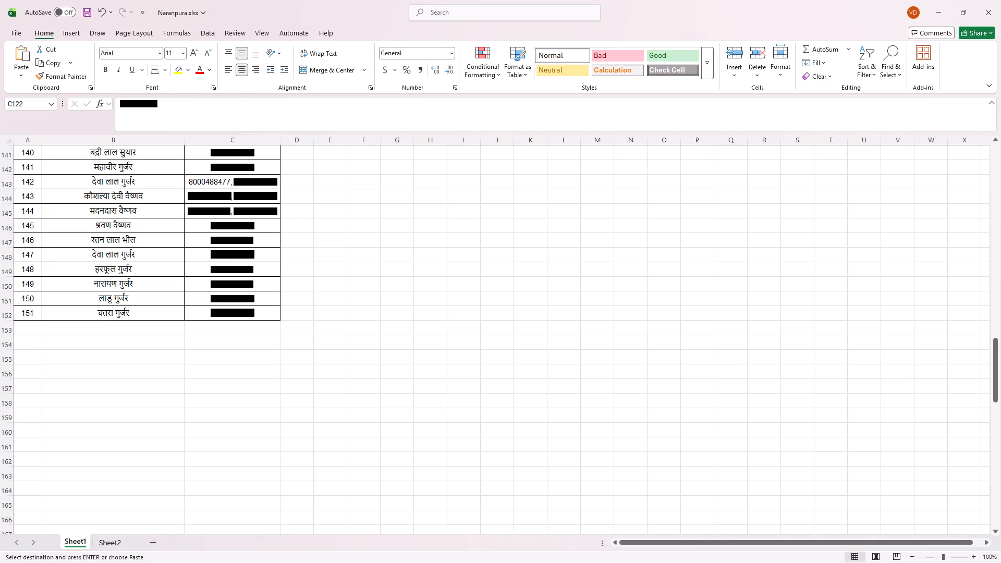
left_click(451, 360)
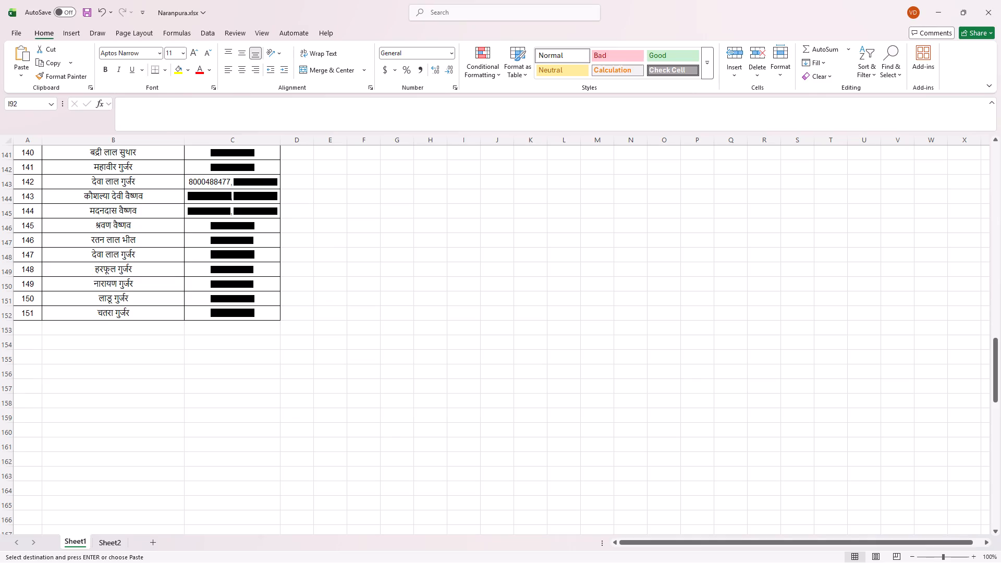
scroll(451, 360, "up", 4)
scroll(451, 360, "down", 1)
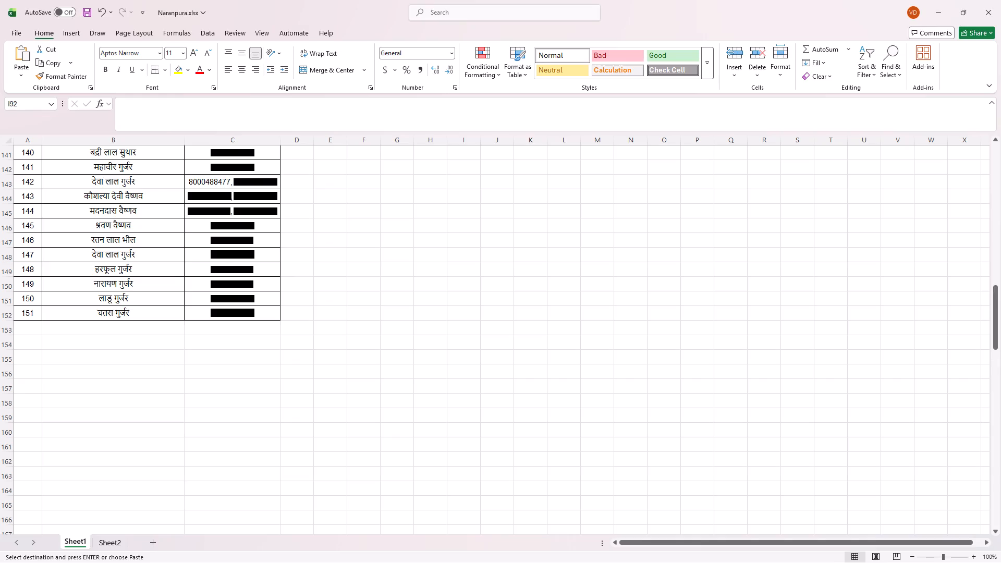
left_click(451, 360)
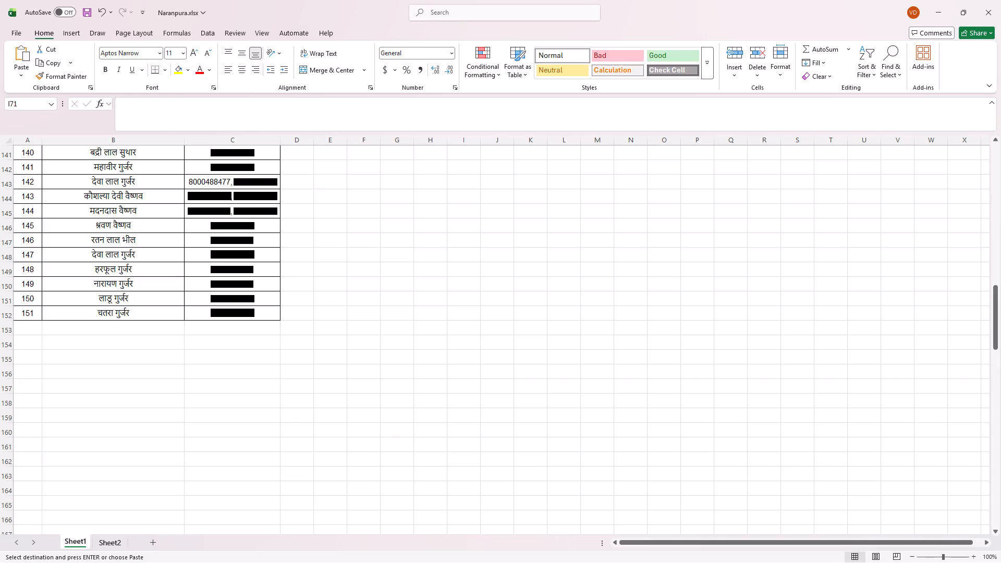
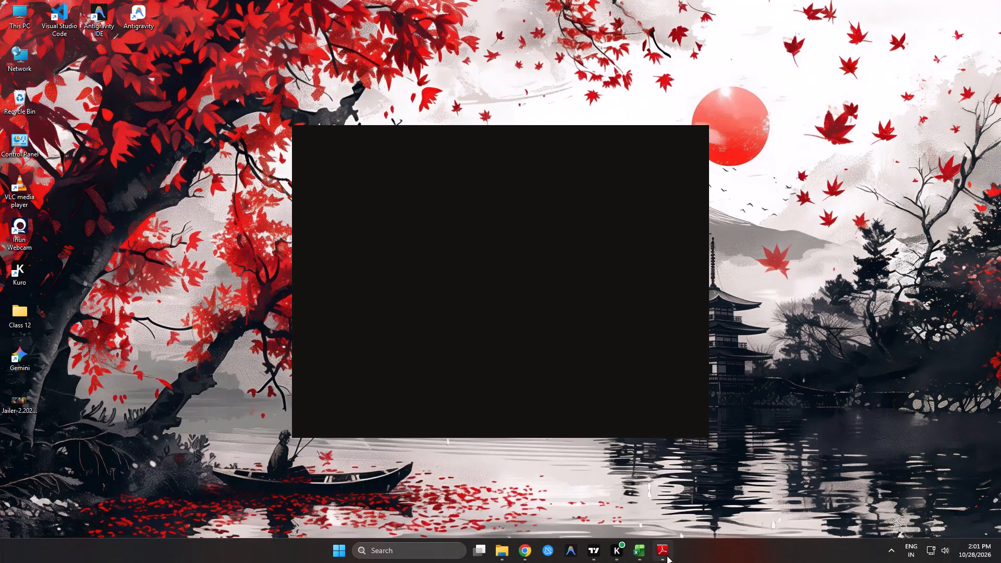
Close the Adobe Reader window.
right_click(660, 552)
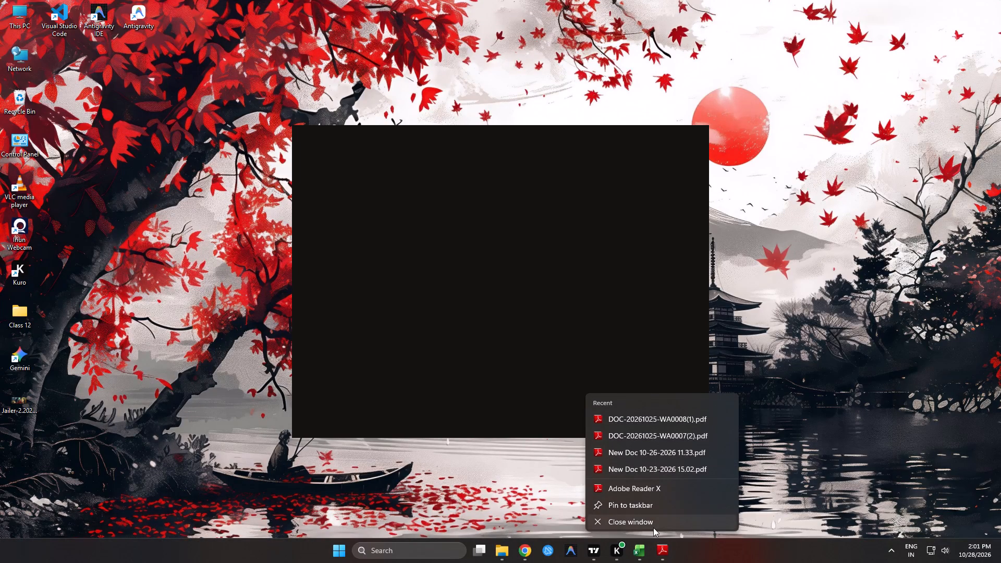
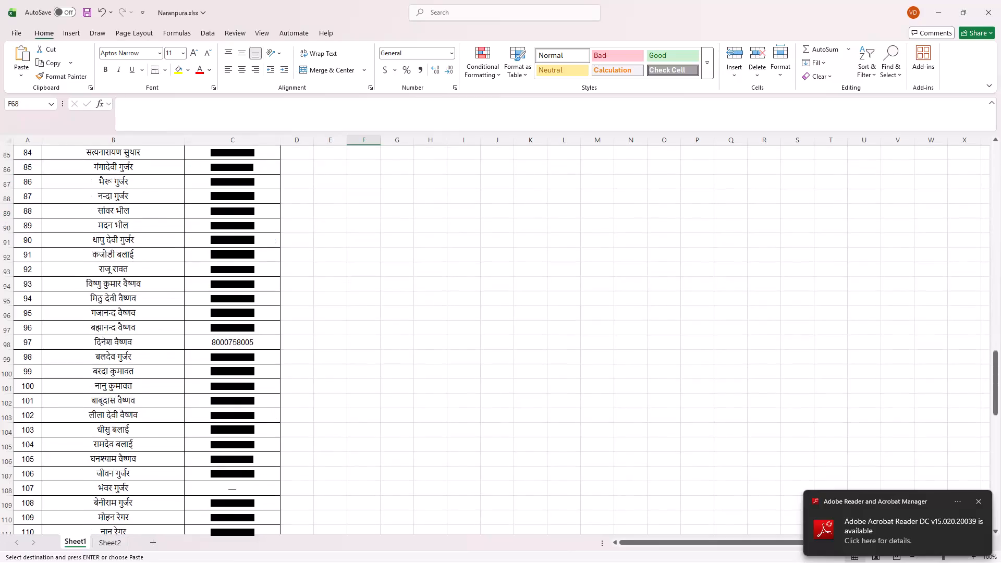
Correct the last digit of the mobile number for serial 133 (cell C134) to 4.
scroll(362, 322, "down", 8)
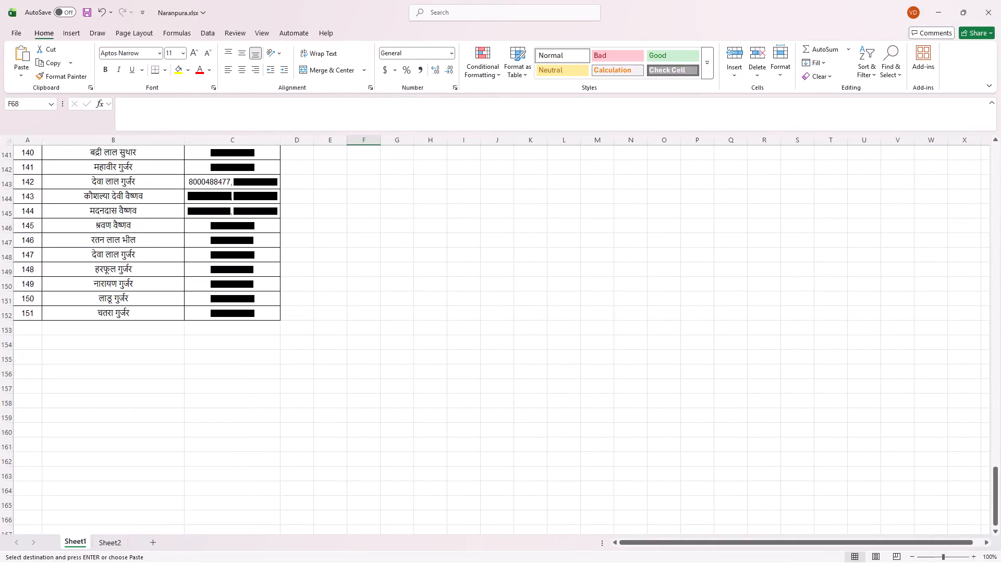
scroll(361, 325, "up", 2)
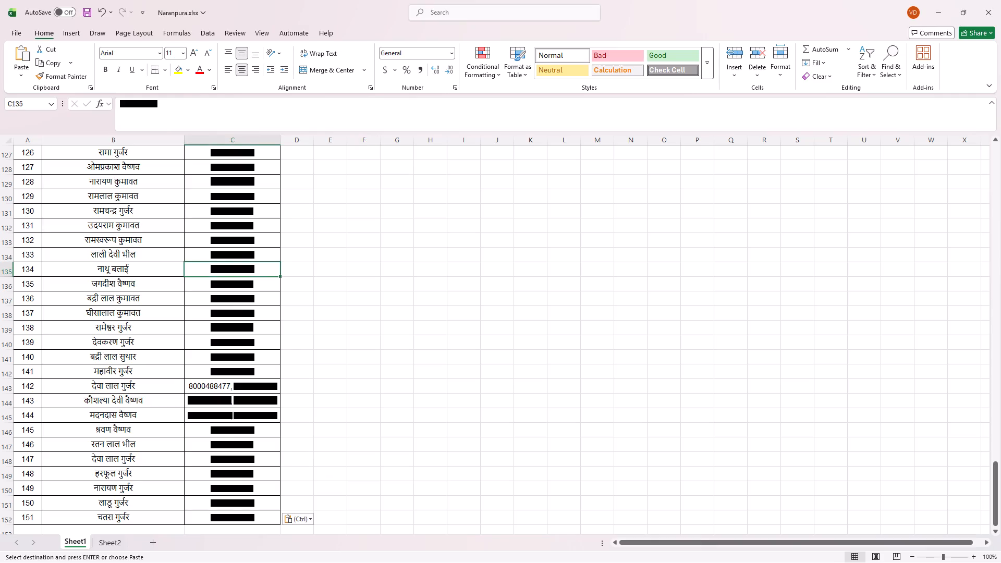
left_click(237, 255)
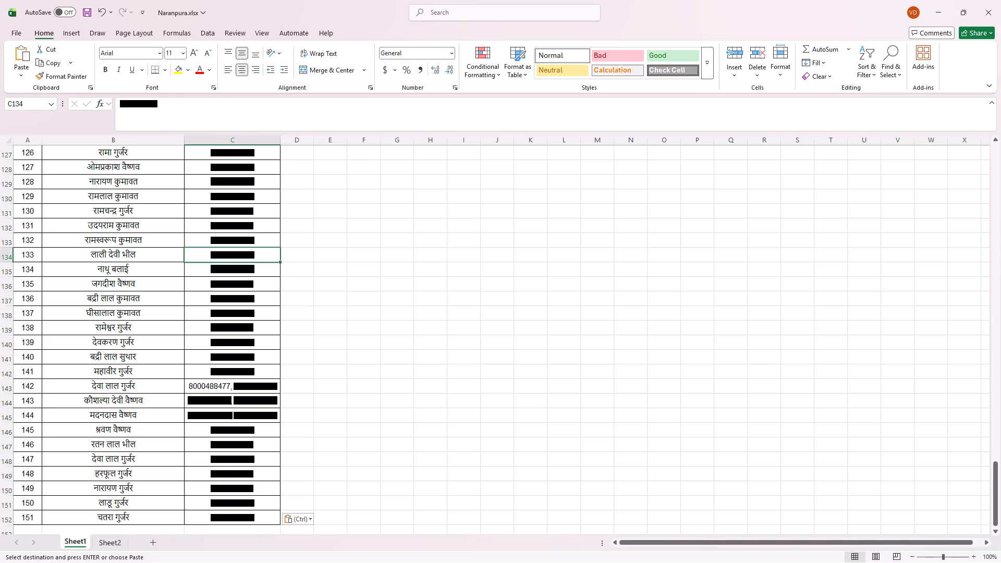
left_click(187, 105)
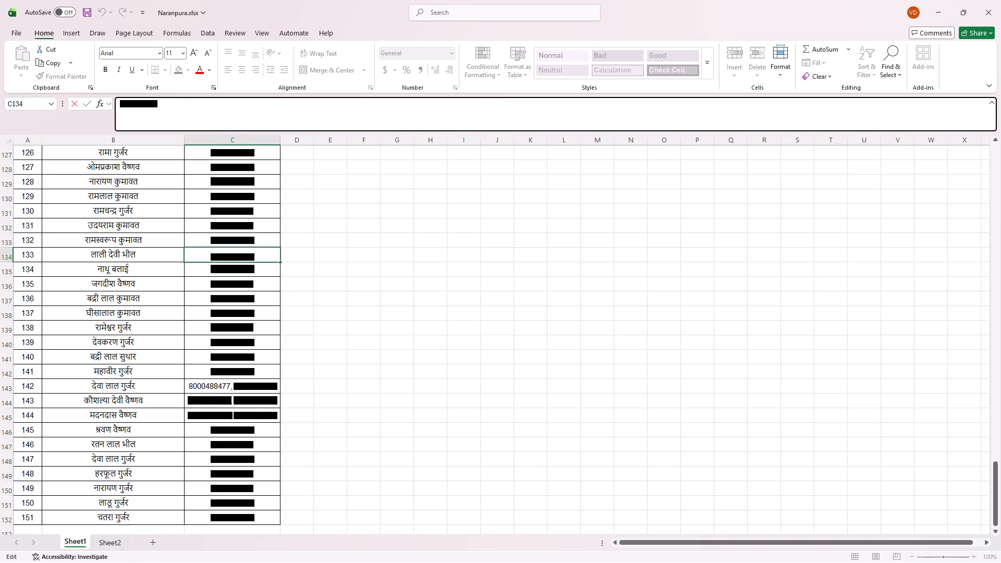
key("BackSpace")
key("4")
left_click(406, 324)
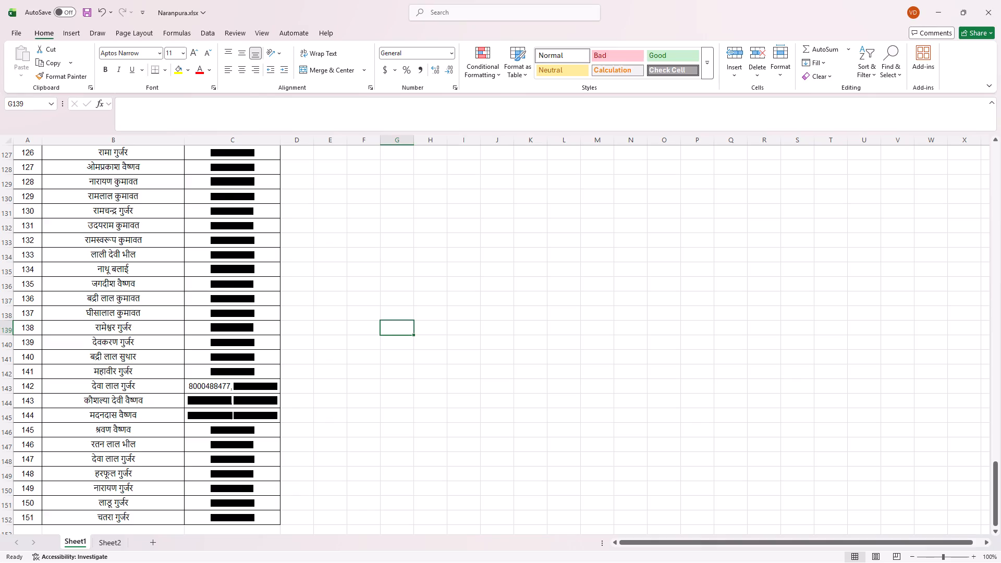
Correct the last digit of the mobile number for serial 124 (cell C125) to 7.
left_click(267, 230)
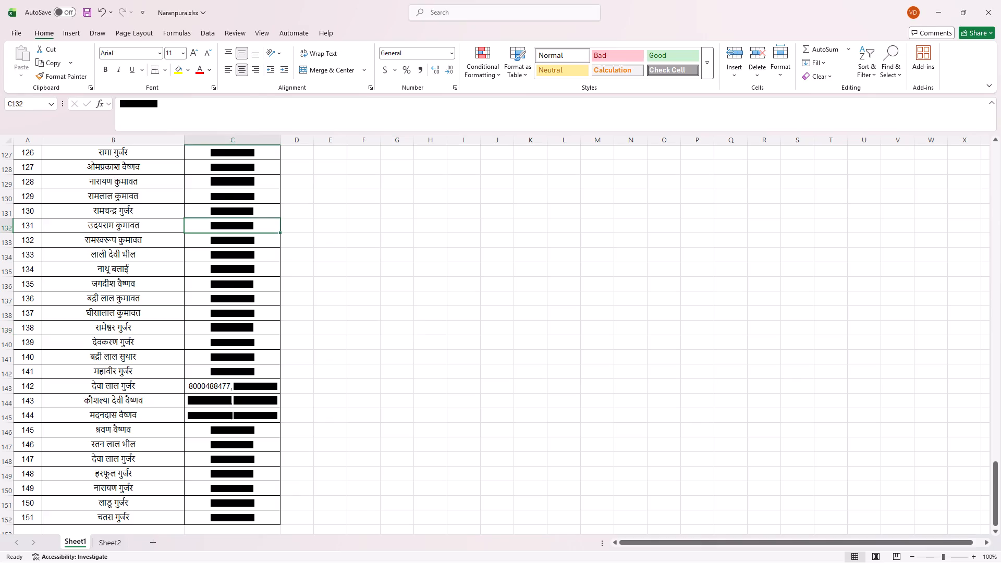
left_click(262, 190)
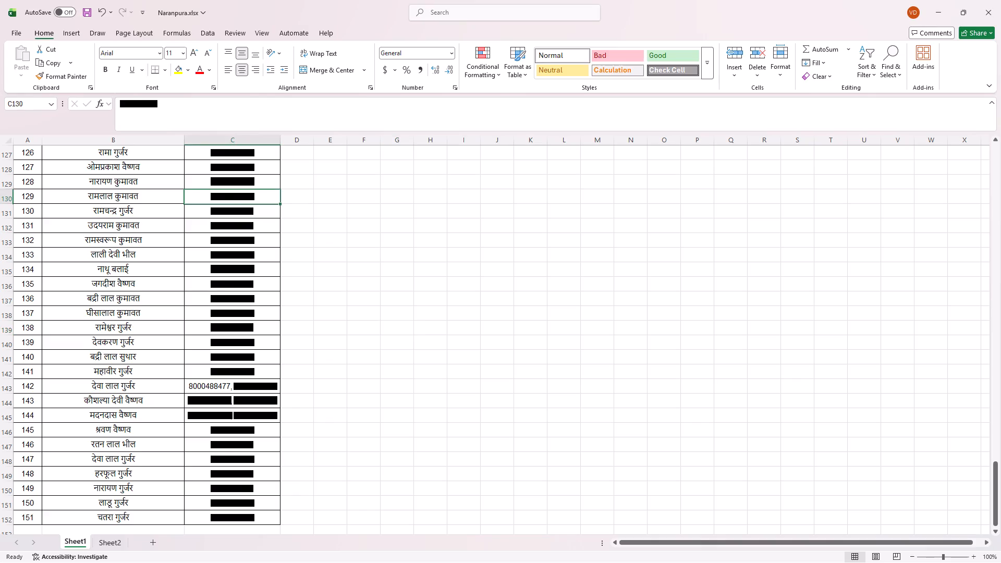
scroll(246, 193, "up", 2)
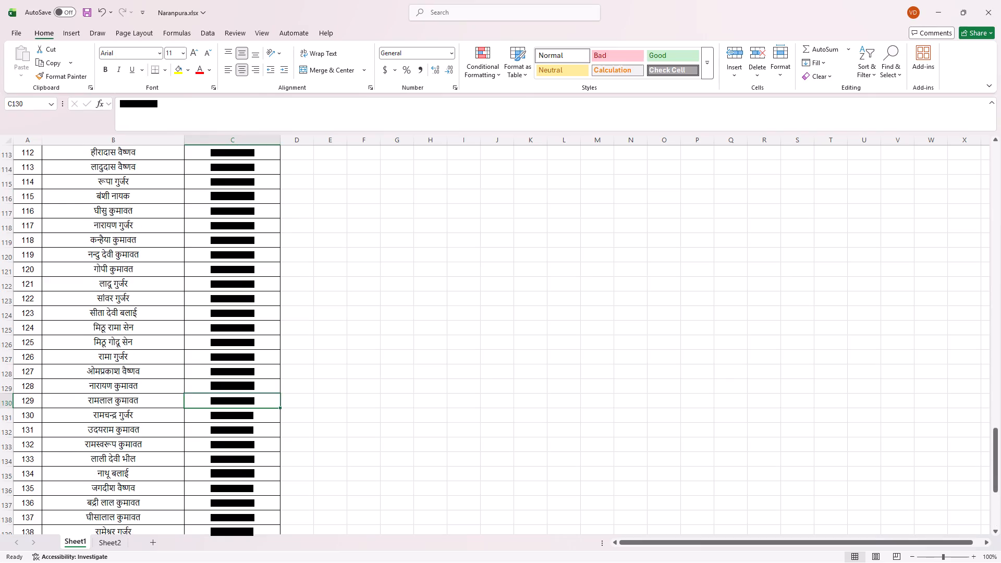
left_click(248, 332)
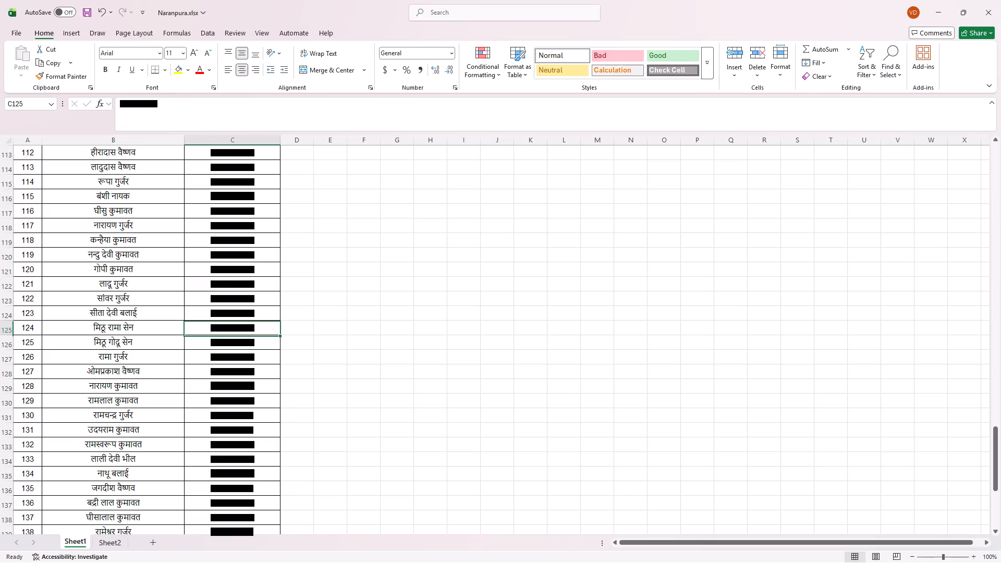
left_click(189, 113)
key("BackSpace")
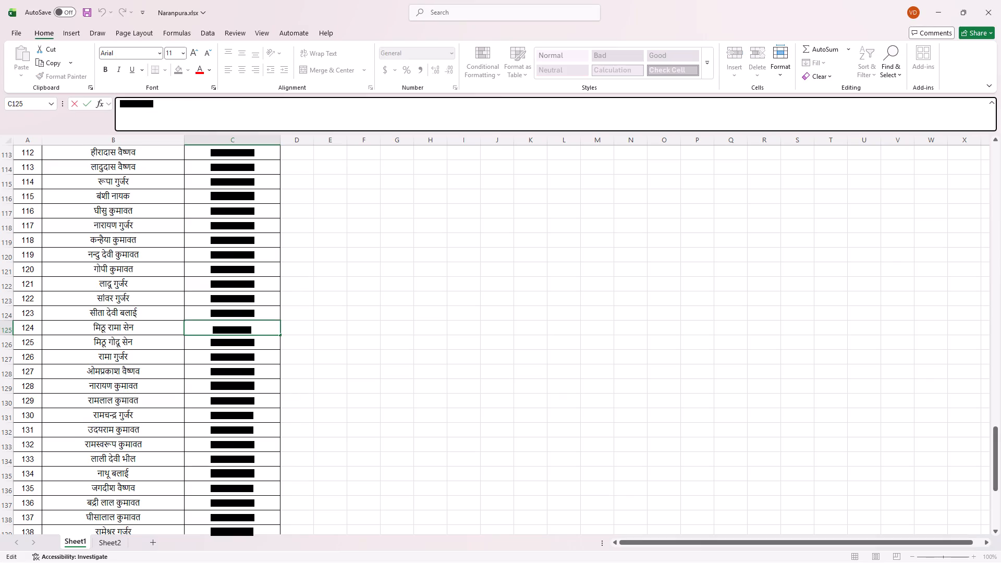
key("7")
left_click(297, 327)
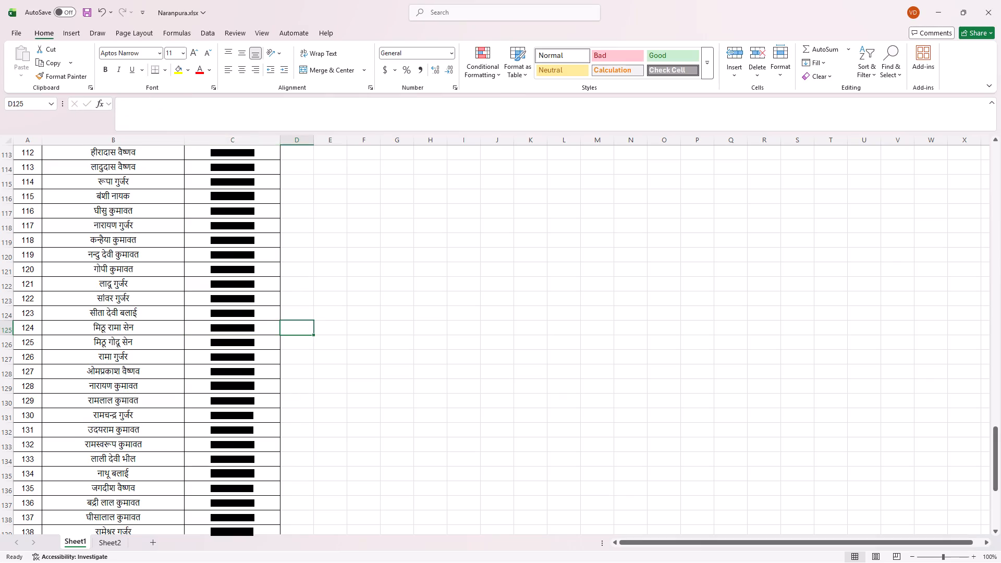
Check the names and mobile numbers of the entries around serials 122 to 124 and the number for serial 116.
left_click(265, 327)
left_click(291, 317)
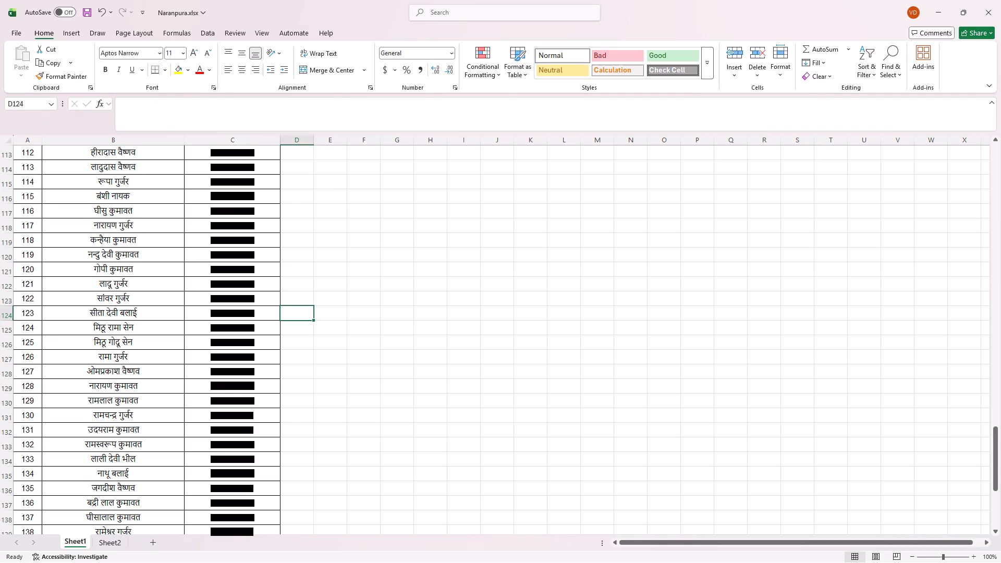
left_click(262, 313)
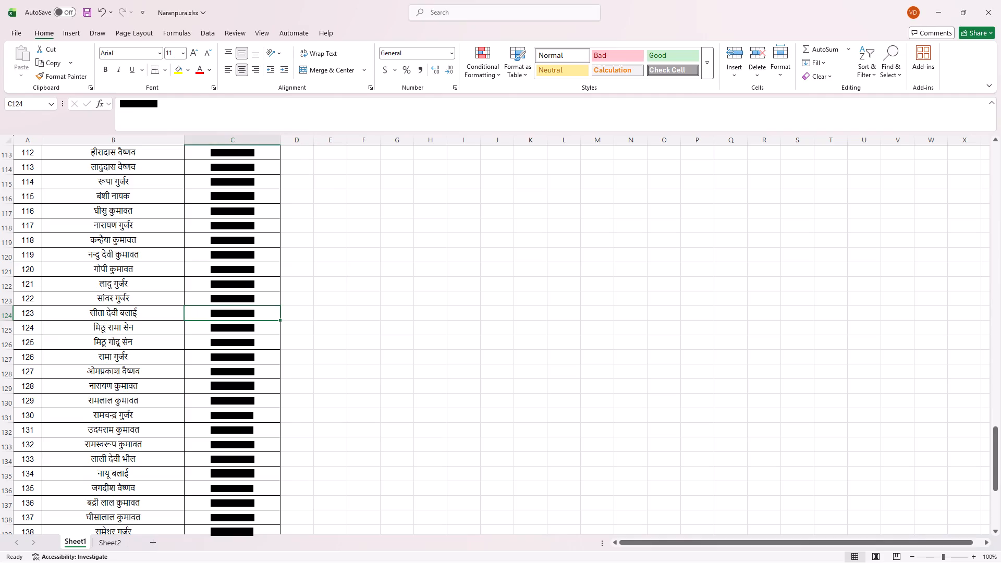
left_click(264, 331)
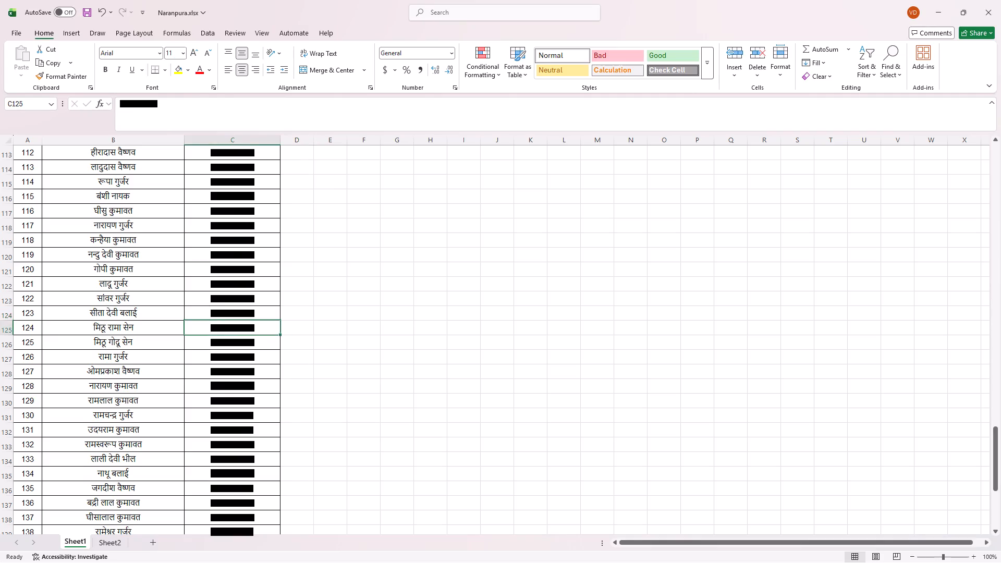
left_click(259, 311)
left_click(267, 303)
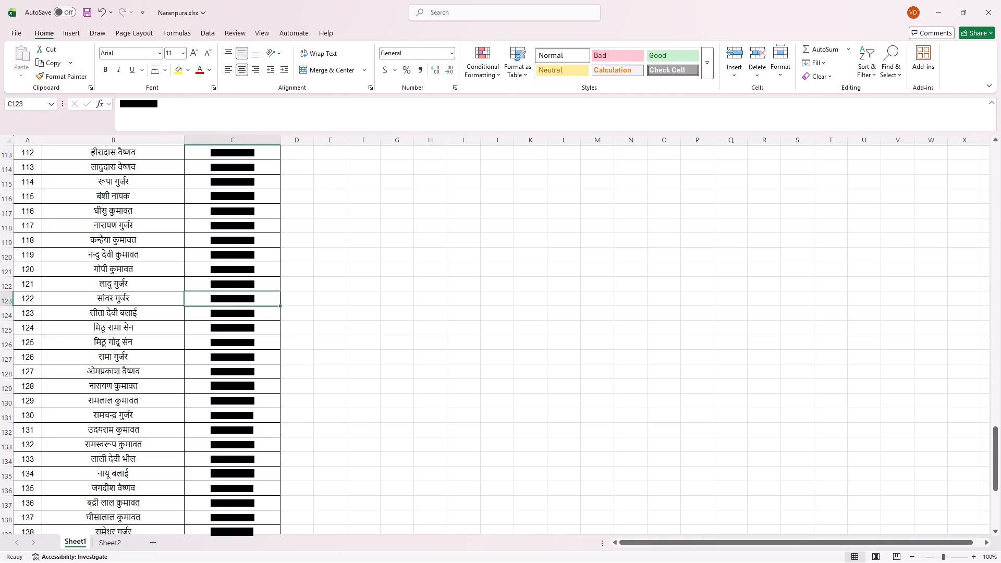
left_click(263, 315)
left_click(258, 301)
left_click(131, 311)
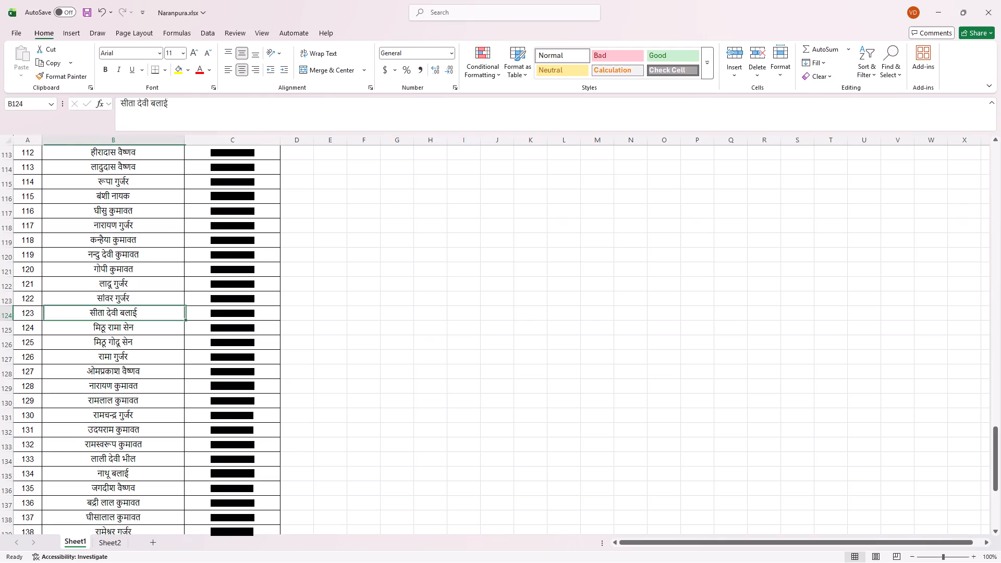
left_click(219, 315)
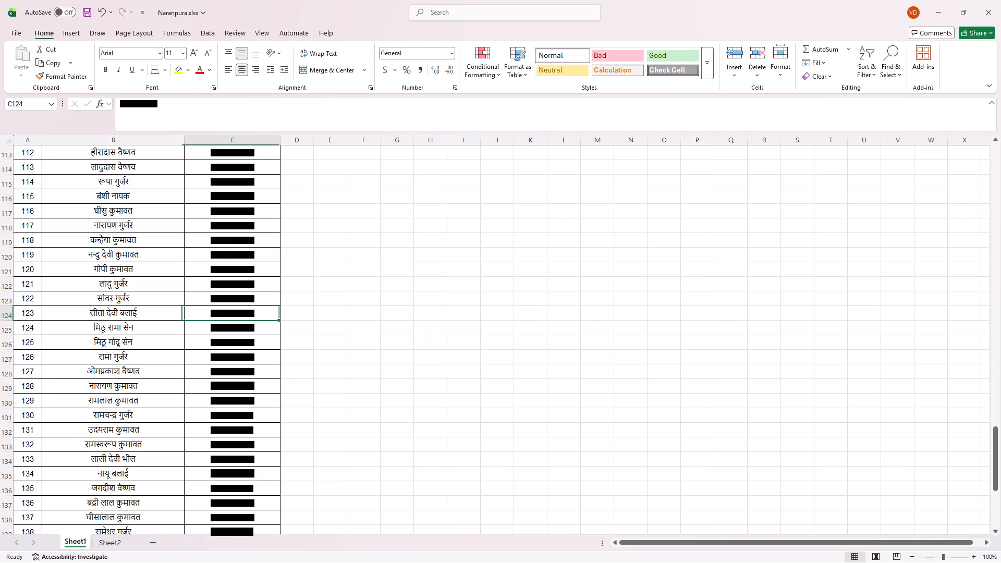
left_click(161, 302)
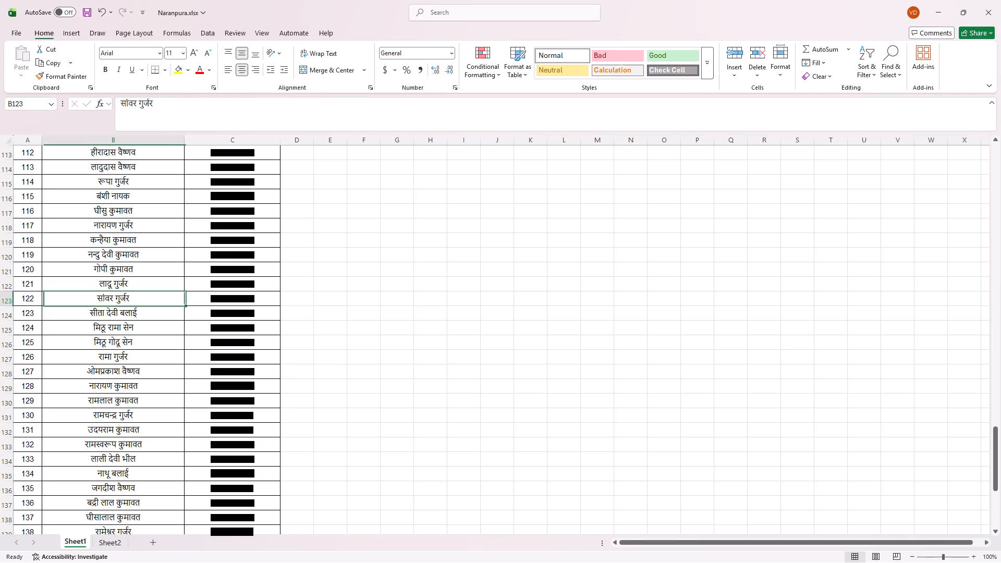
left_click(221, 300)
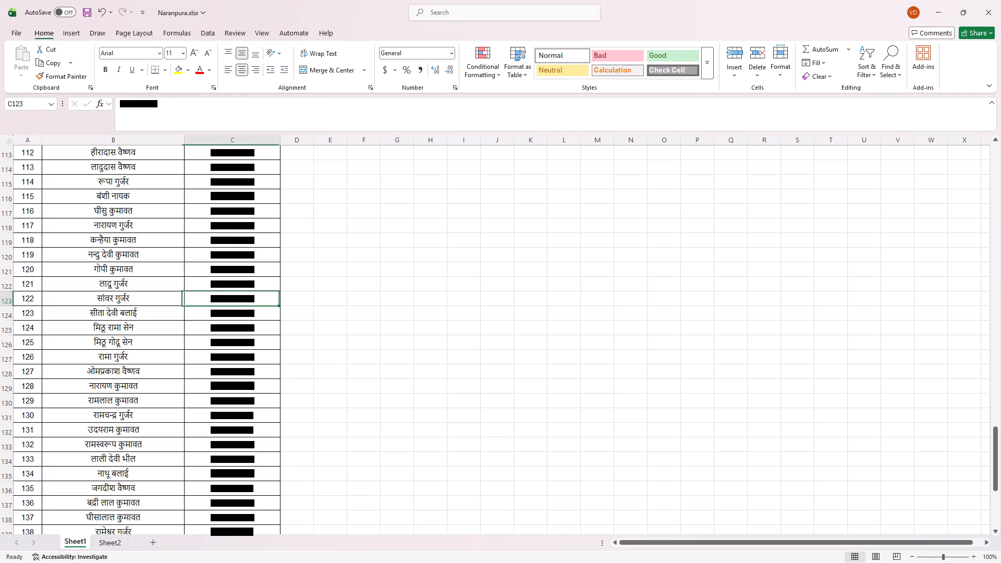
left_click(254, 214)
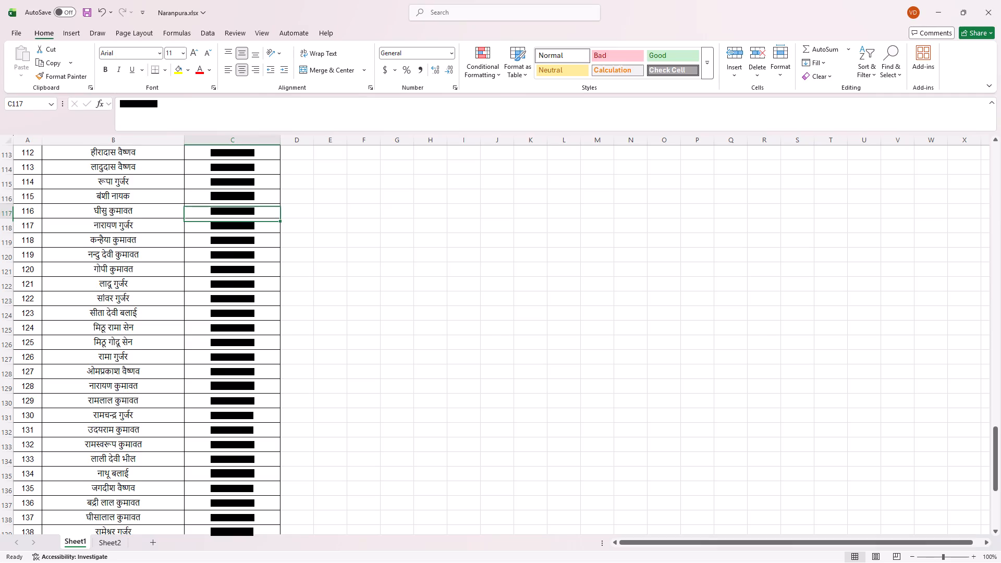
Return to the beginning of Sheet1 and save the Naranpura.xlsx workbook.
scroll(257, 301, "up", 2)
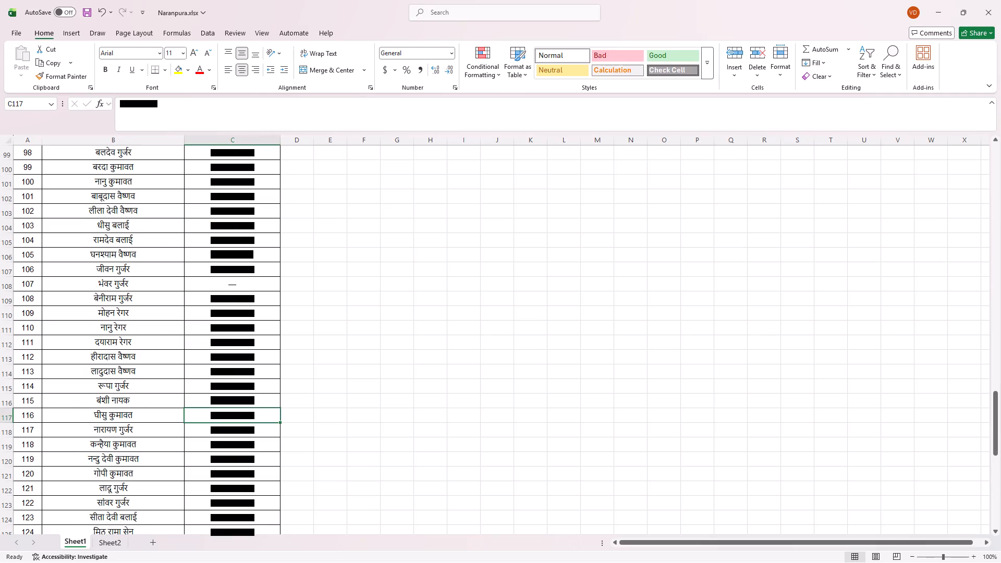
scroll(244, 312, "up", 11)
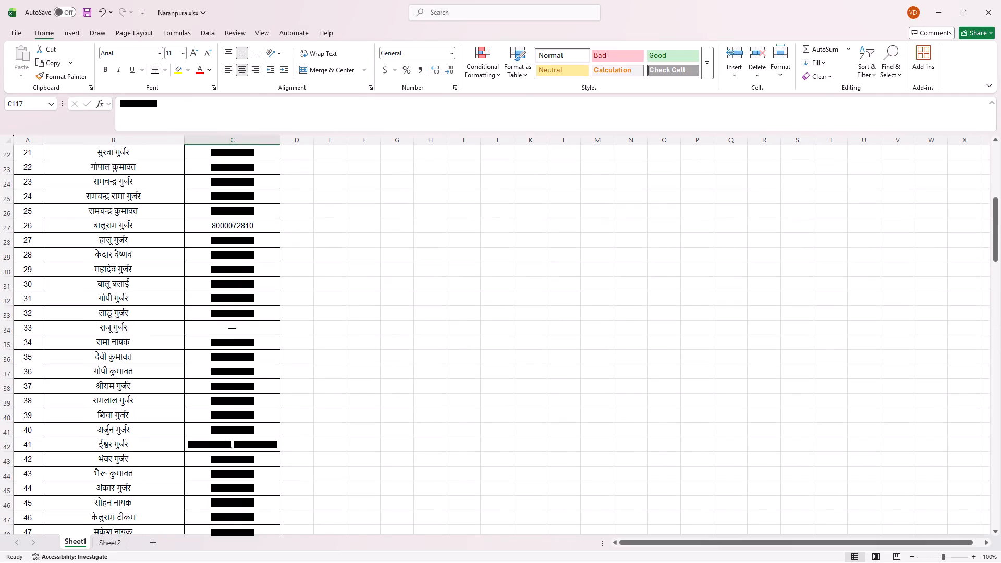
scroll(255, 312, "up", 5)
left_click(358, 275)
scroll(358, 275, "up", 3)
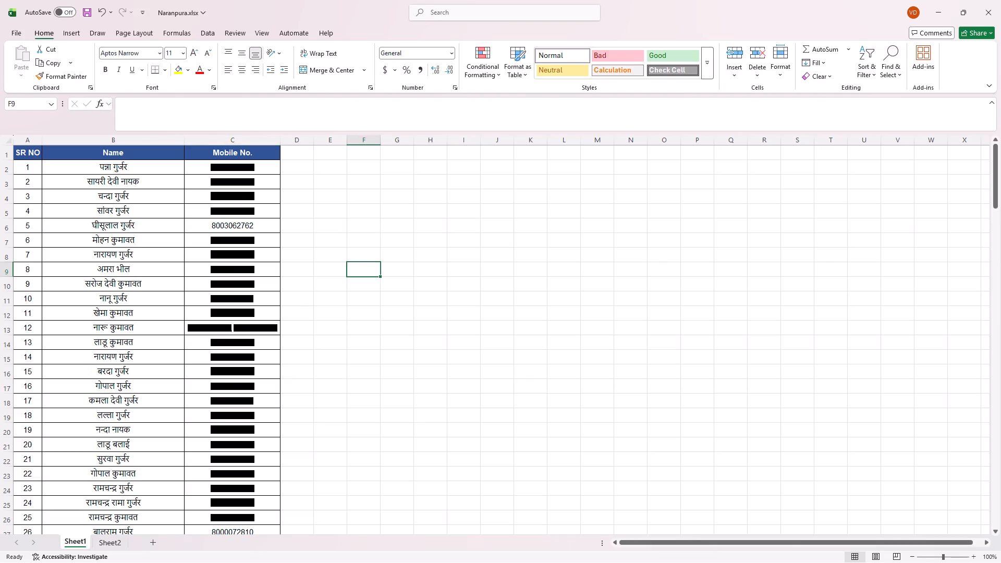
key("ctrl+s")
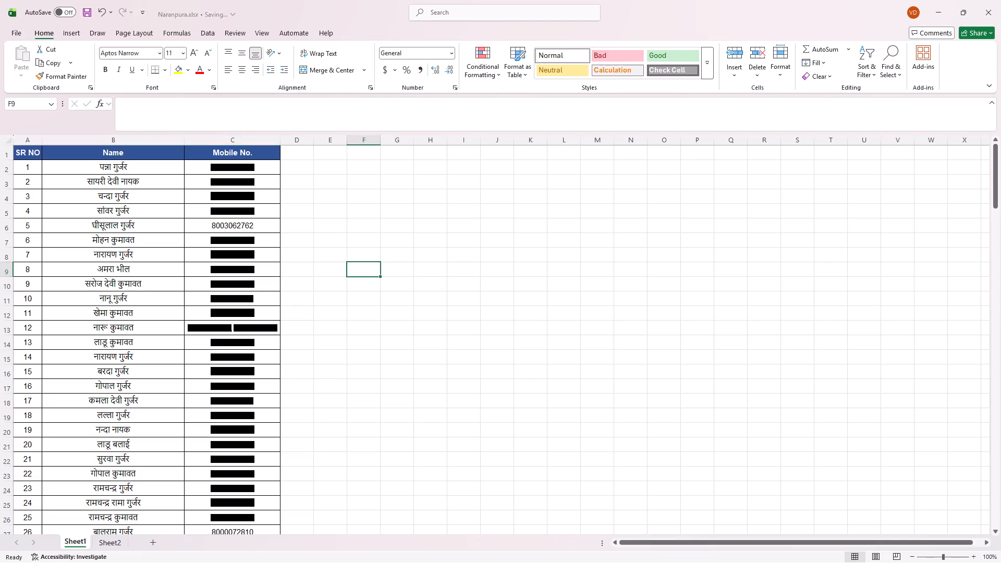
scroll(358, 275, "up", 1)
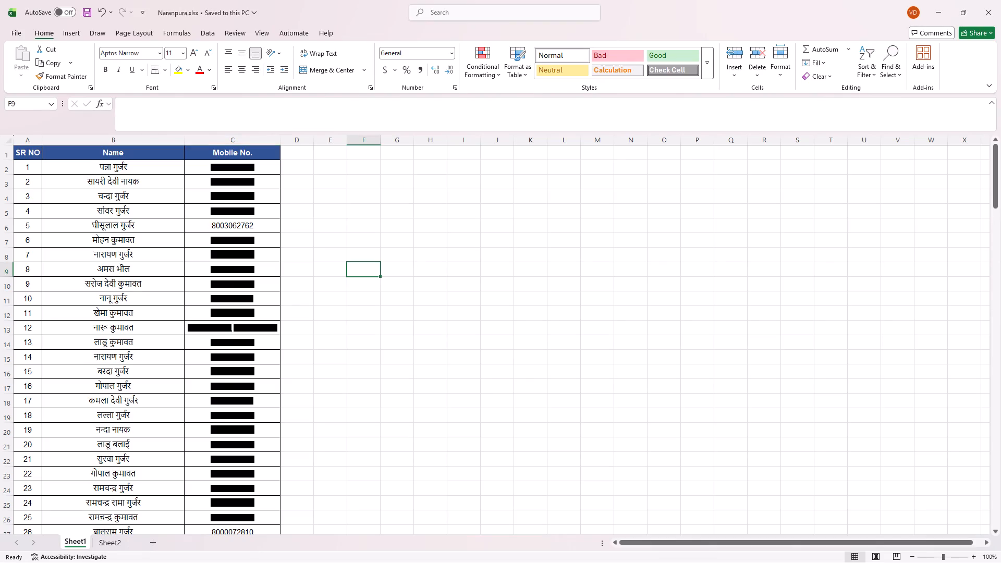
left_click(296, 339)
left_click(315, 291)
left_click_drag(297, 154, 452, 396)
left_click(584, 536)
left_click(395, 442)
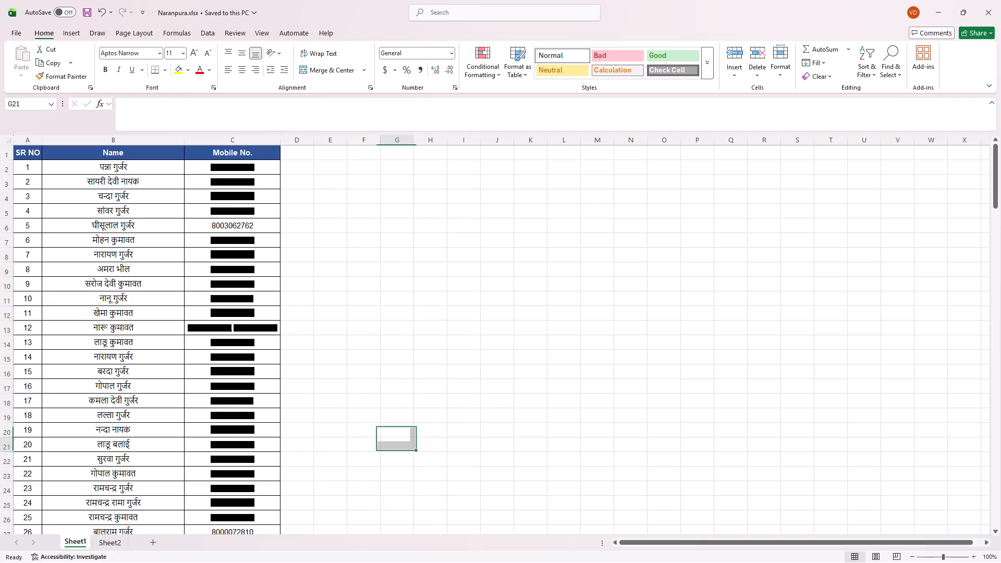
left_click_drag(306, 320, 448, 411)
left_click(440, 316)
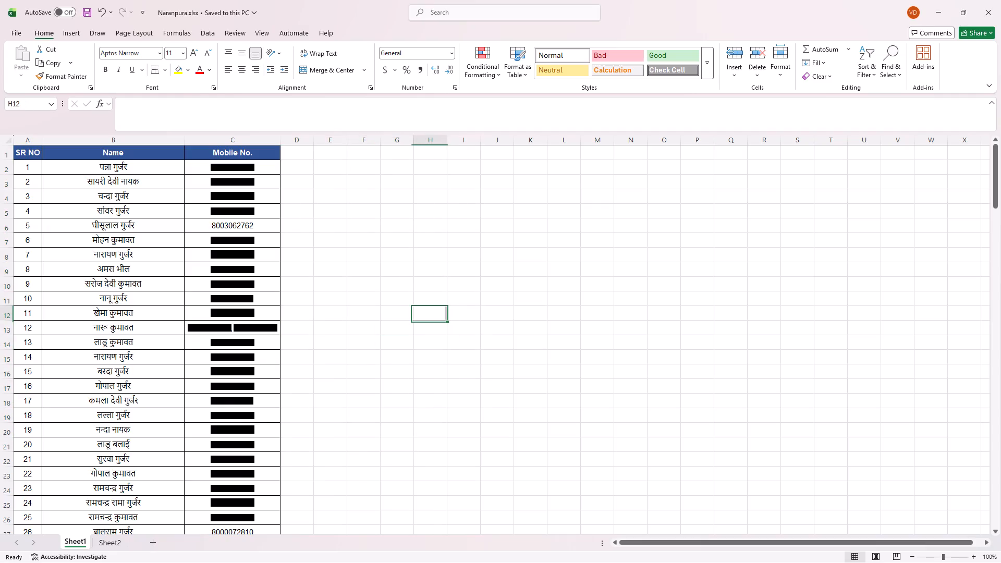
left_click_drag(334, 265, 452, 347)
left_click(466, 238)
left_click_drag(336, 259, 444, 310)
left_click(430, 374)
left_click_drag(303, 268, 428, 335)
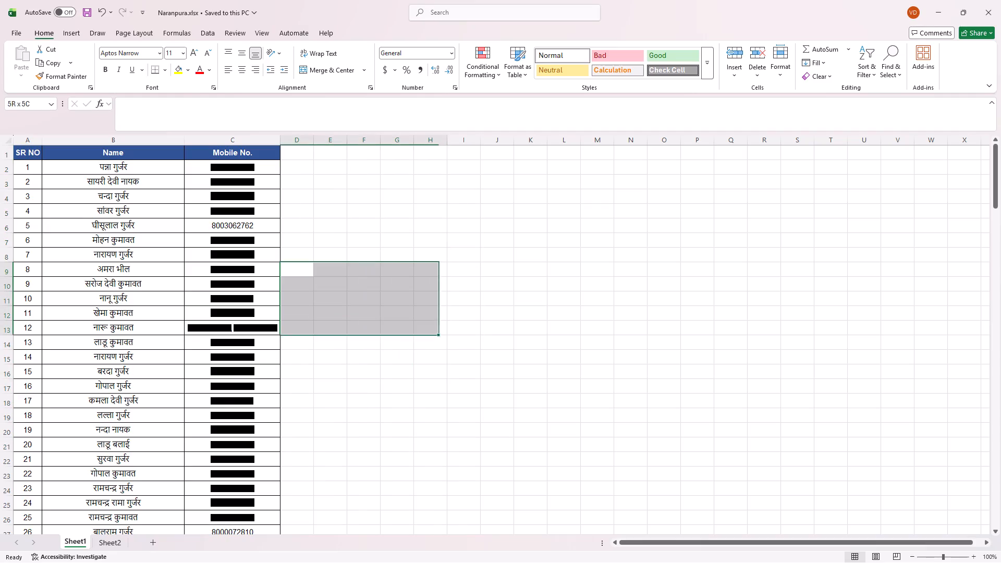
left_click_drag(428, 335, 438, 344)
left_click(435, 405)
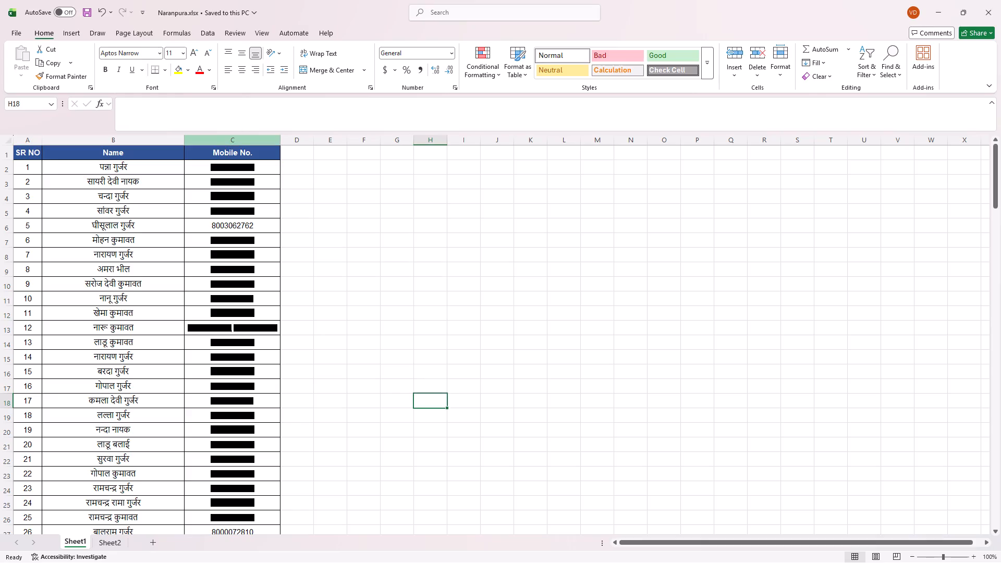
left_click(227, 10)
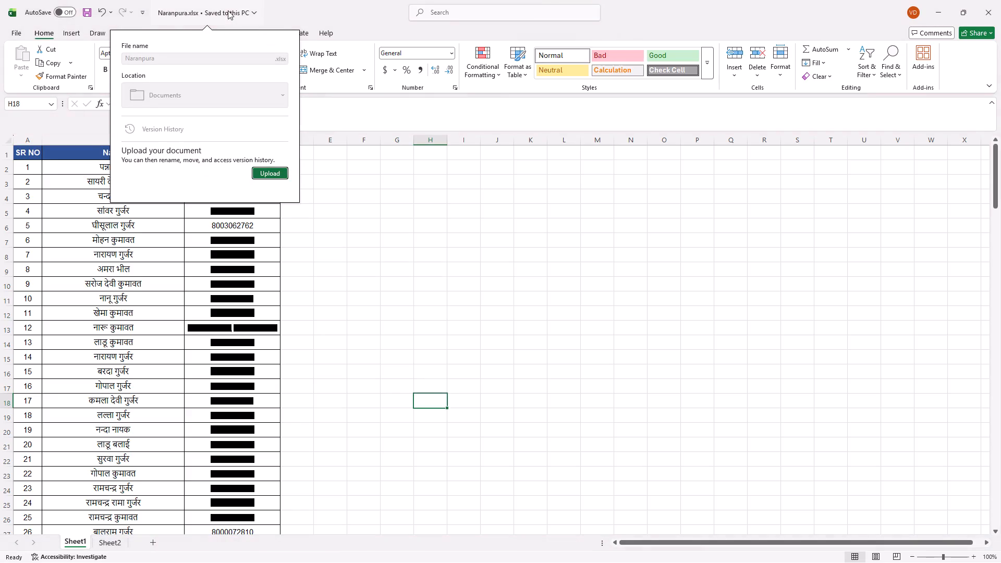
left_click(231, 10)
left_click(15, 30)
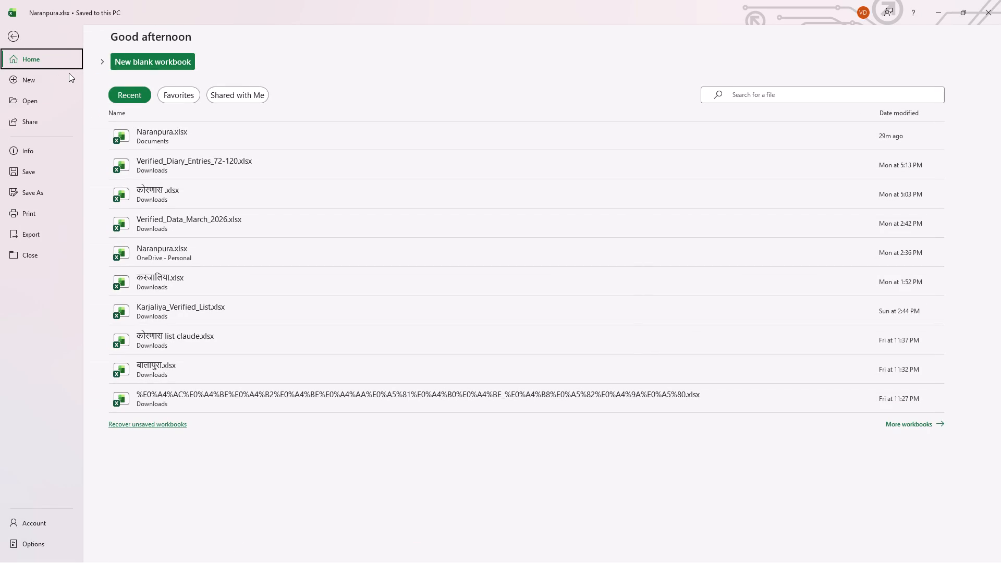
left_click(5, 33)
Save the Naranpura.xlsx workbook again.
key("ctrl+s")
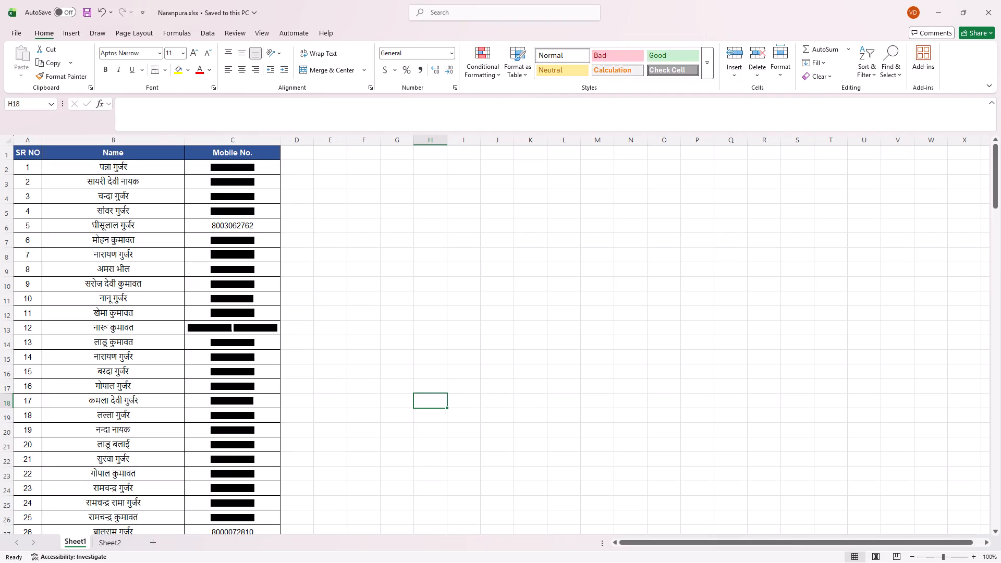
Delete Sheet2 from the Naranpura.xlsx workbook, keeping only Sheet1, and save the workbook.
left_click(112, 543)
right_click(113, 541)
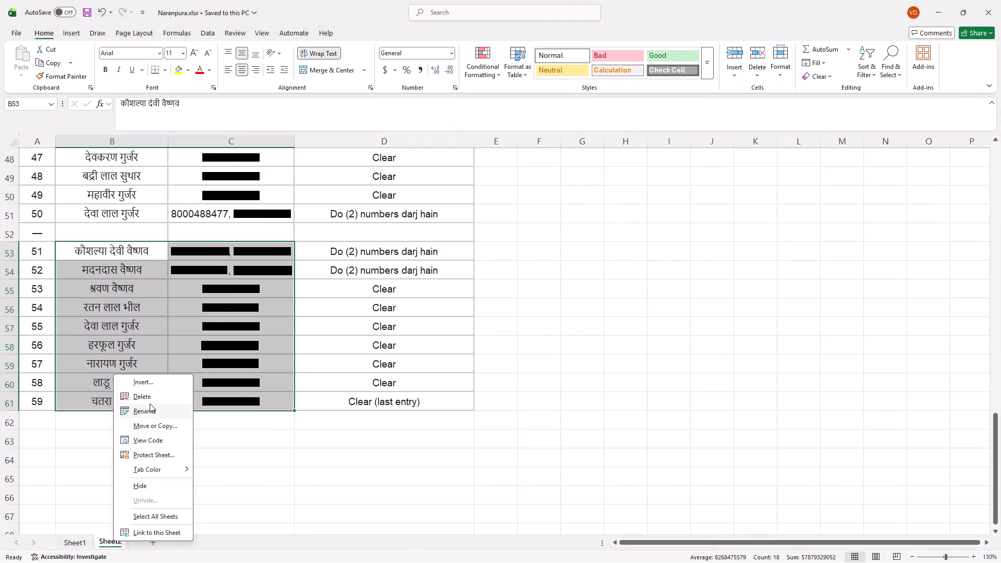
left_click(151, 397)
left_click(531, 308)
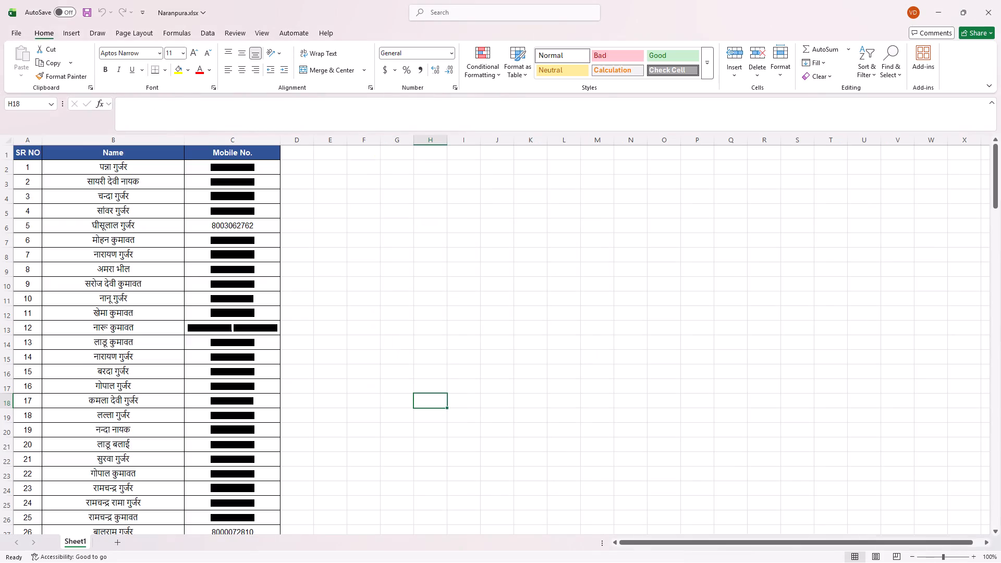
key("ctrl+s")
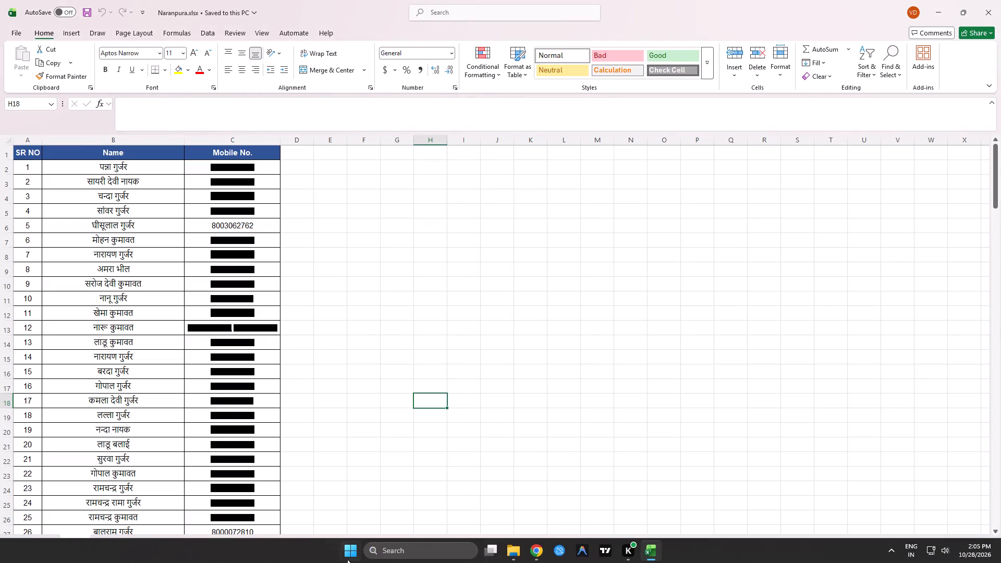
Switch to the Chrome window with the handwritten list PDF.
left_click(542, 550)
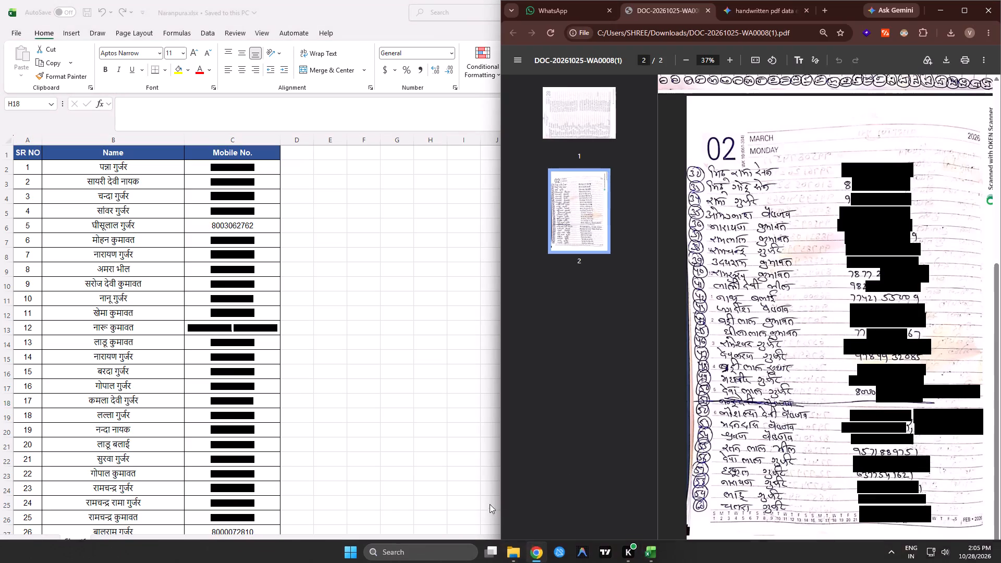
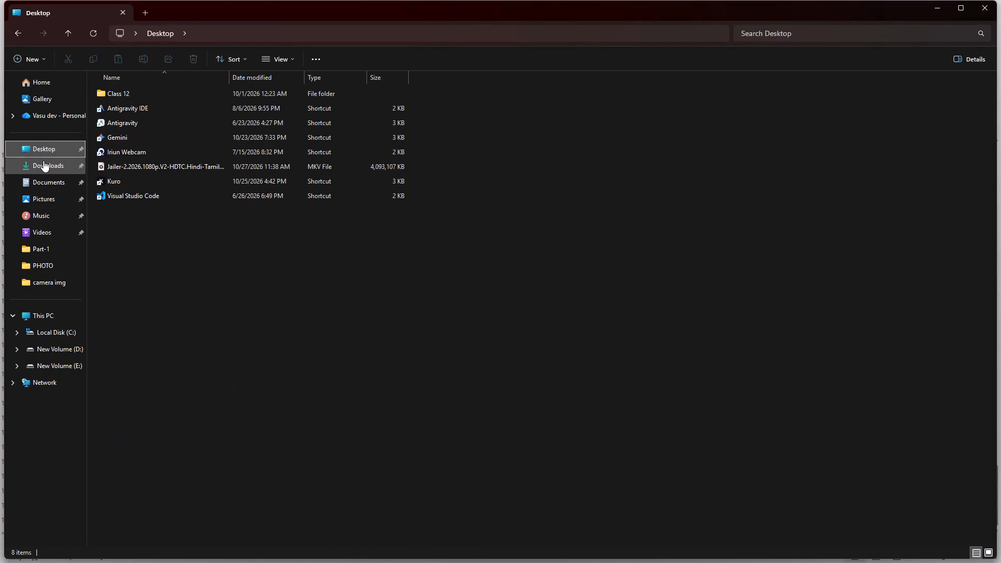
Open the saved Naranpura.xlsx workbook from the Documents folder in File Explorer.
left_click(44, 161)
left_click(52, 183)
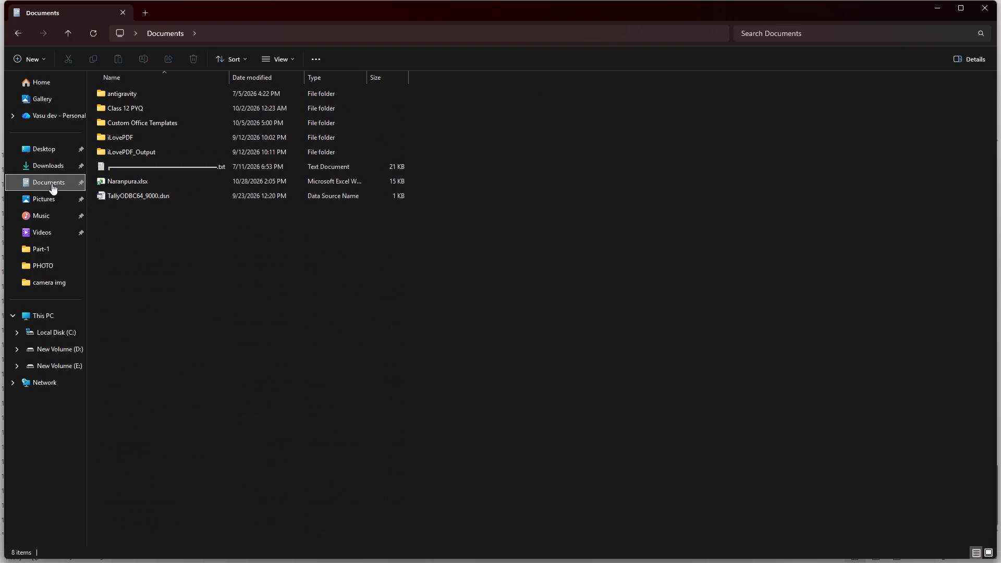
left_click(133, 177)
left_click(133, 177)
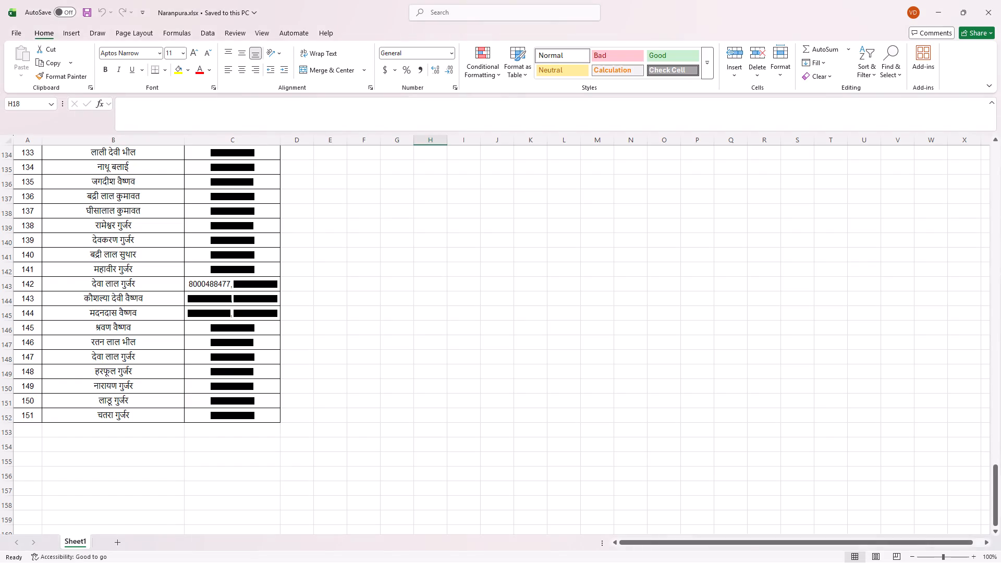
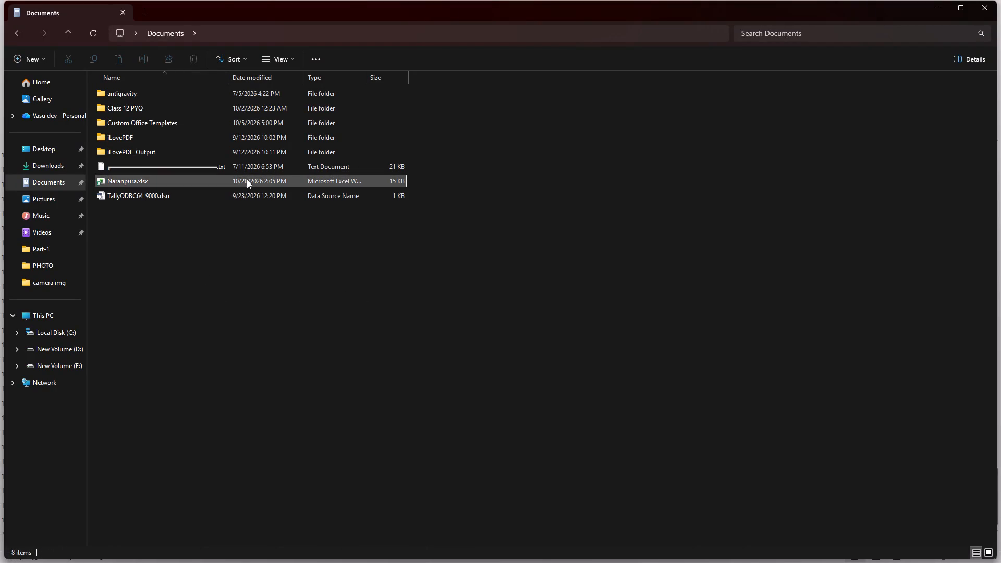
Open Naranpura.xlsx from the Documents folder in Excel to view it, and minimize the workbook window.
double_click(249, 181)
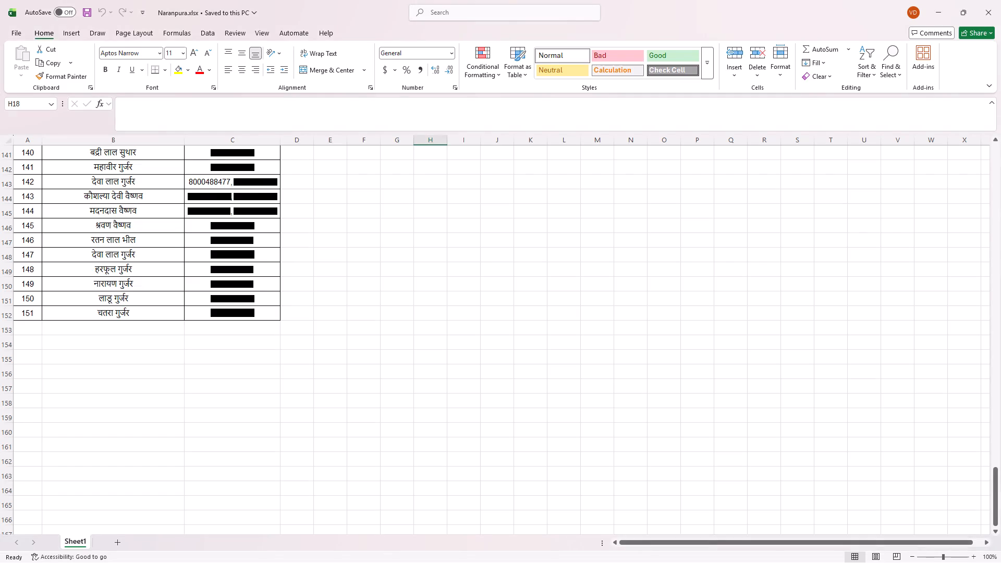
left_click(933, 6)
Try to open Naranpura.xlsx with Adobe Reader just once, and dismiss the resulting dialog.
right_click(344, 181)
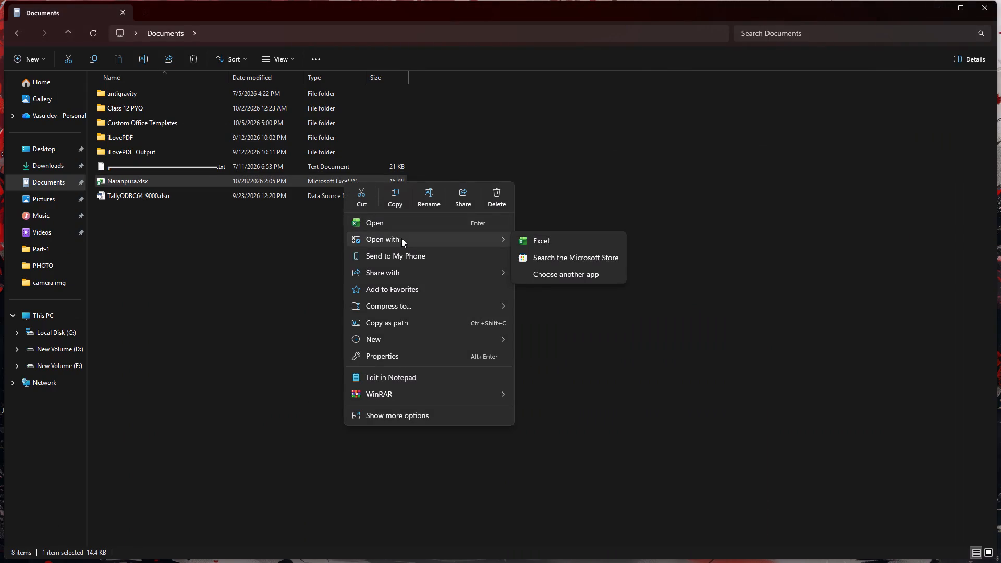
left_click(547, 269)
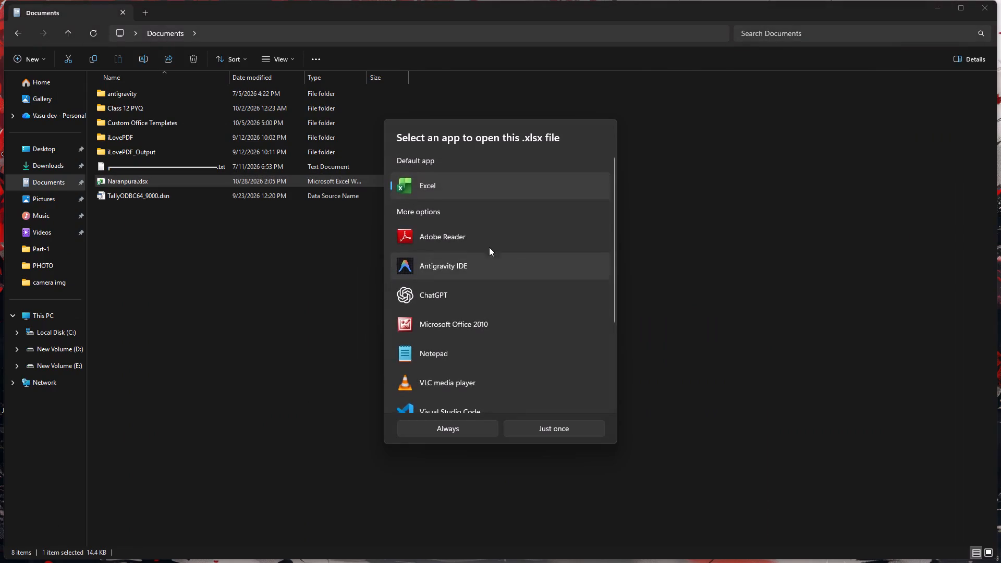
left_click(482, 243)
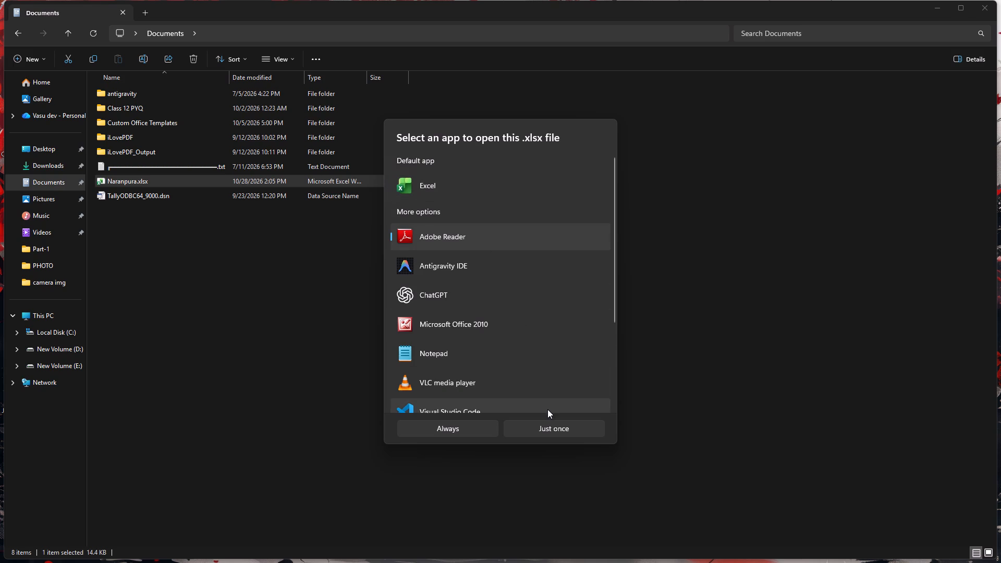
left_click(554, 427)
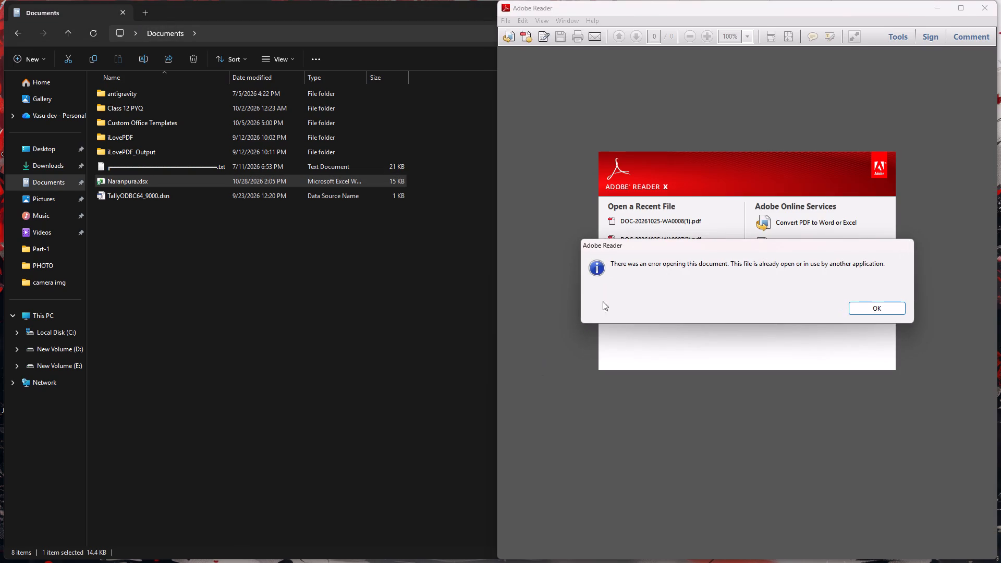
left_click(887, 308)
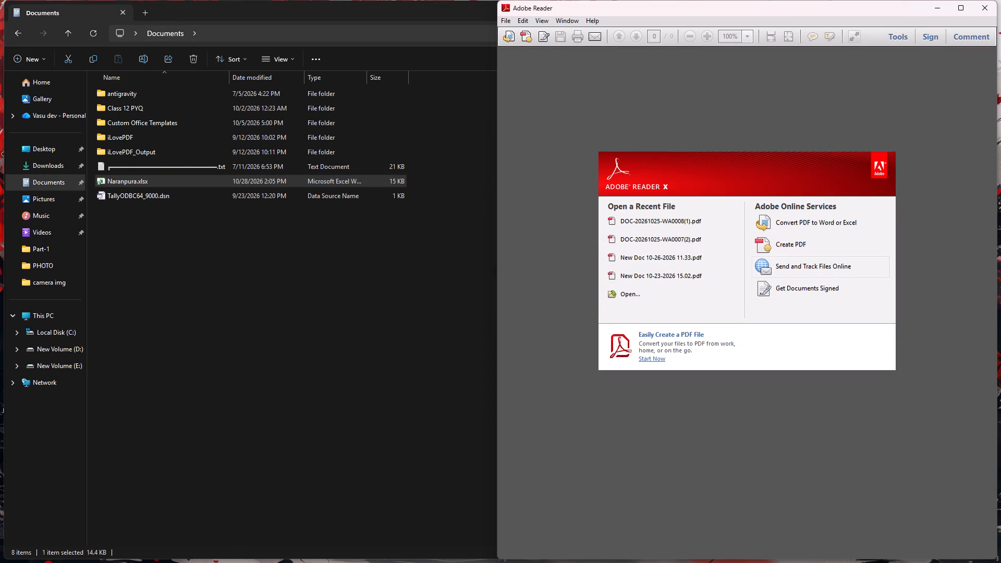
Return to the Documents folder and bring up the choice of another app for opening Naranpura.xlsx.
left_click(163, 223)
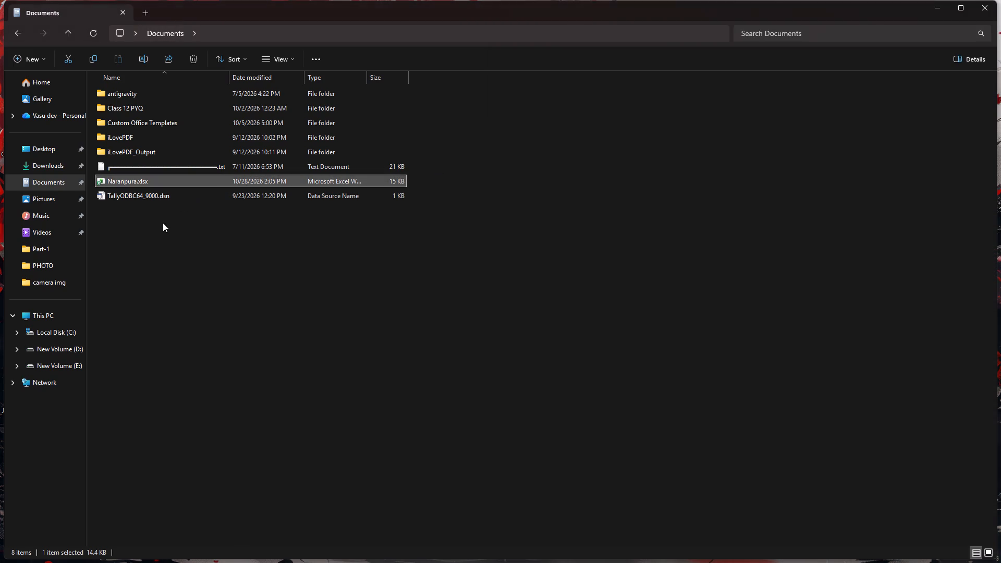
right_click(176, 182)
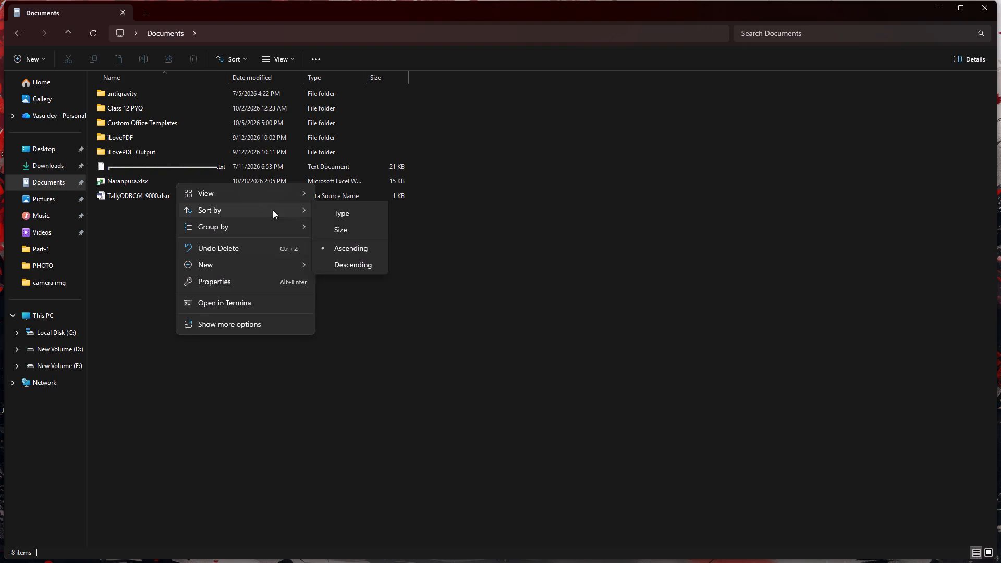
left_click(156, 231)
left_click(161, 183)
right_click(163, 182)
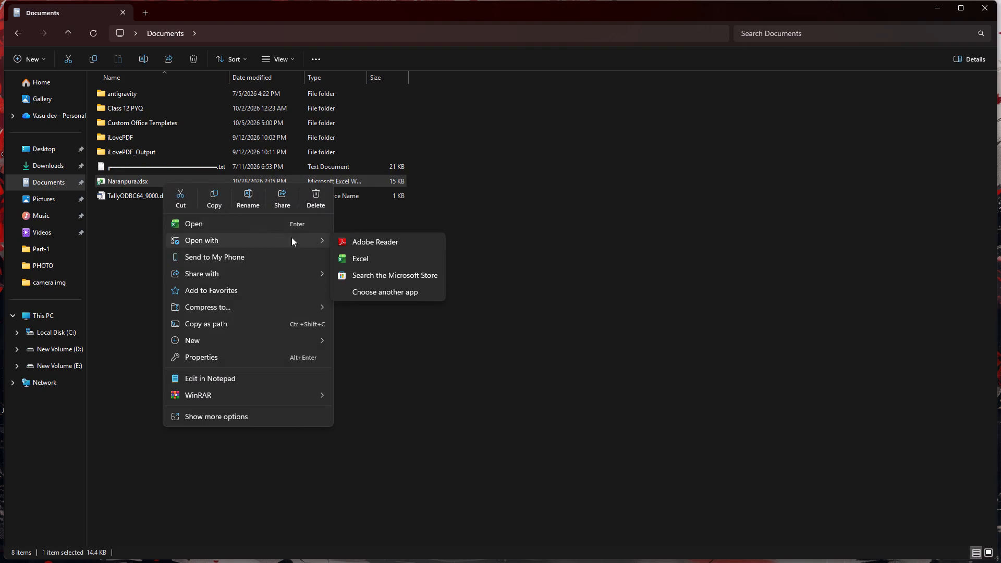
left_click(372, 290)
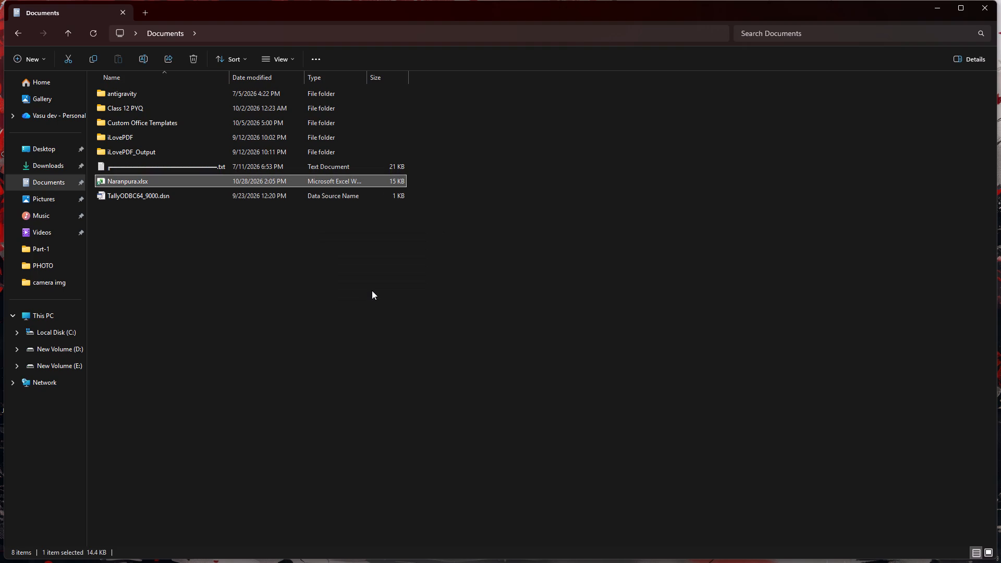
Choose Notepad from the available apps to open Naranpura.xlsx just once.
scroll(447, 276, "down", 2)
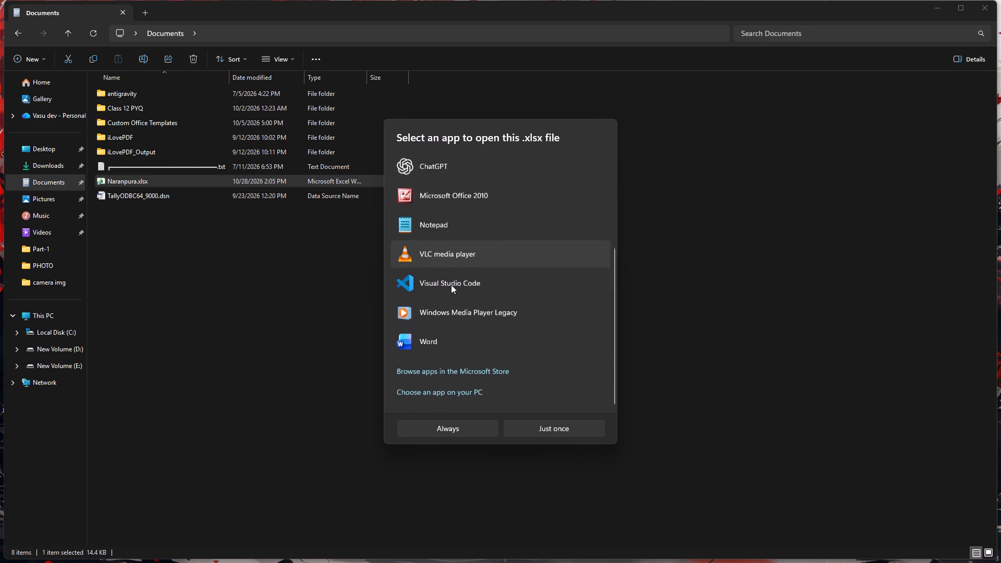
scroll(451, 285, "up", 1)
left_click(440, 315)
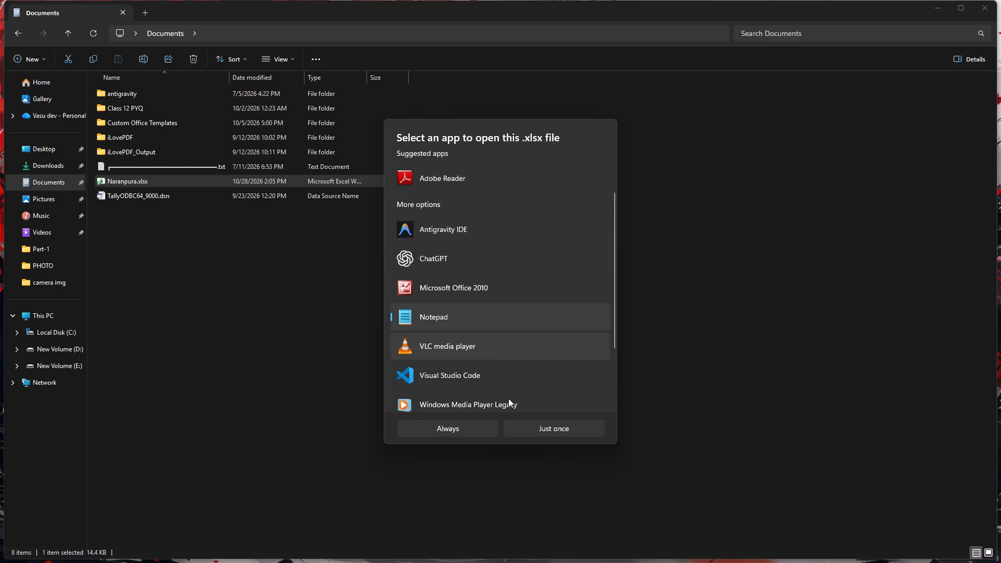
left_click(536, 426)
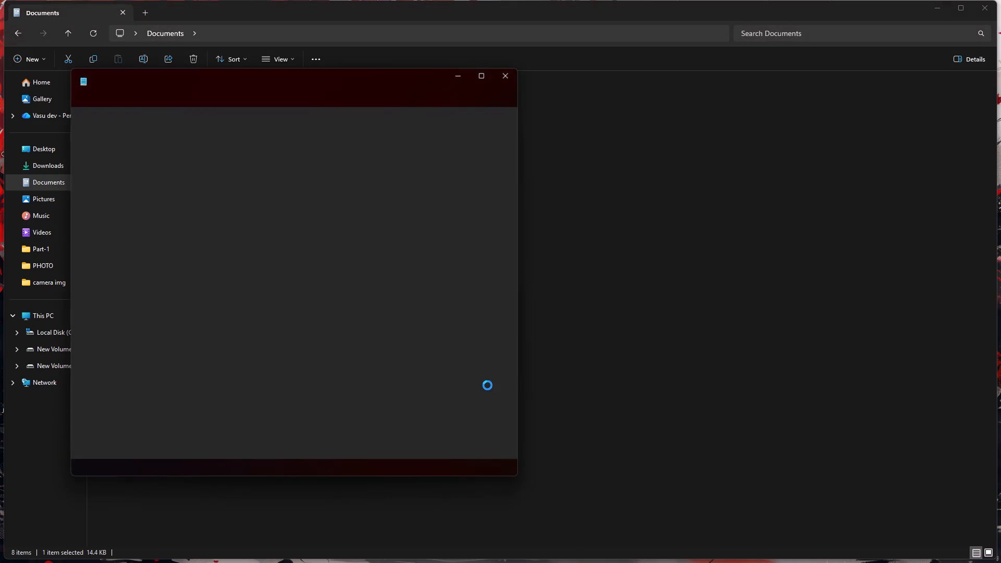
Look through the Naranpura.xlsx content in Notepad, close only that file, and minimize Notepad to return to the Documents folder.
scroll(297, 292, "down", 2)
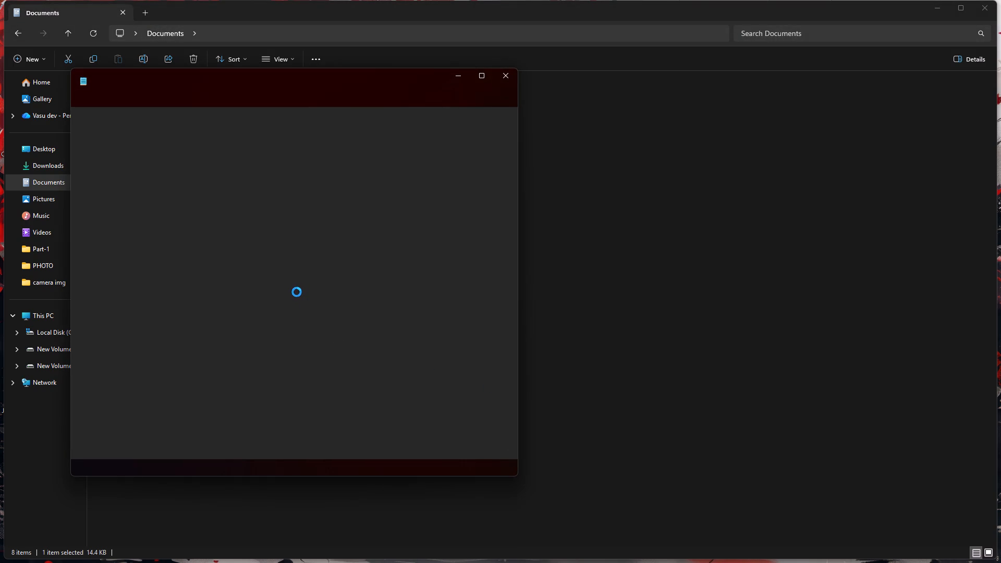
scroll(297, 301, "up", 2)
scroll(299, 279, "down", 1)
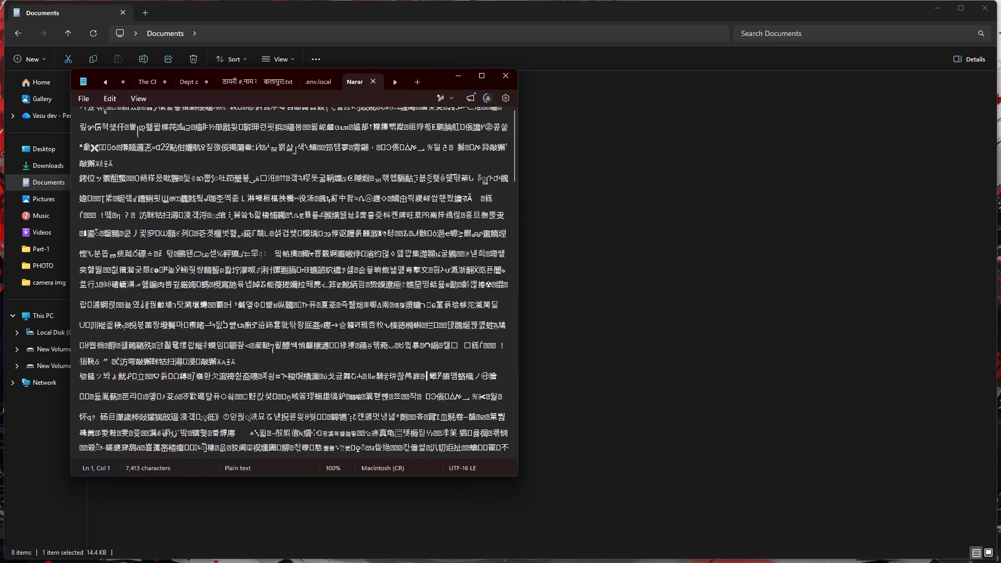
scroll(299, 279, "down", 6)
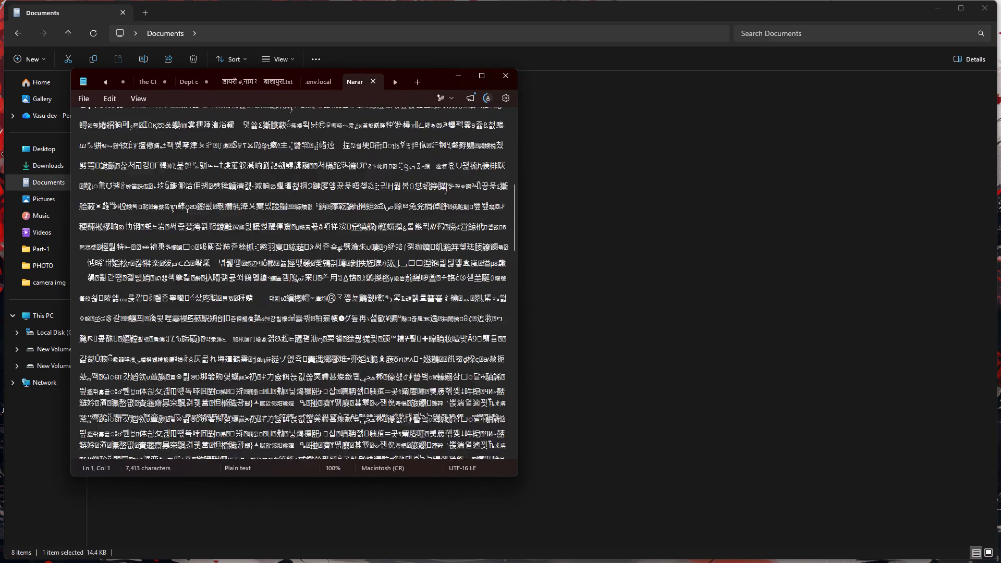
scroll(299, 279, "down", 1)
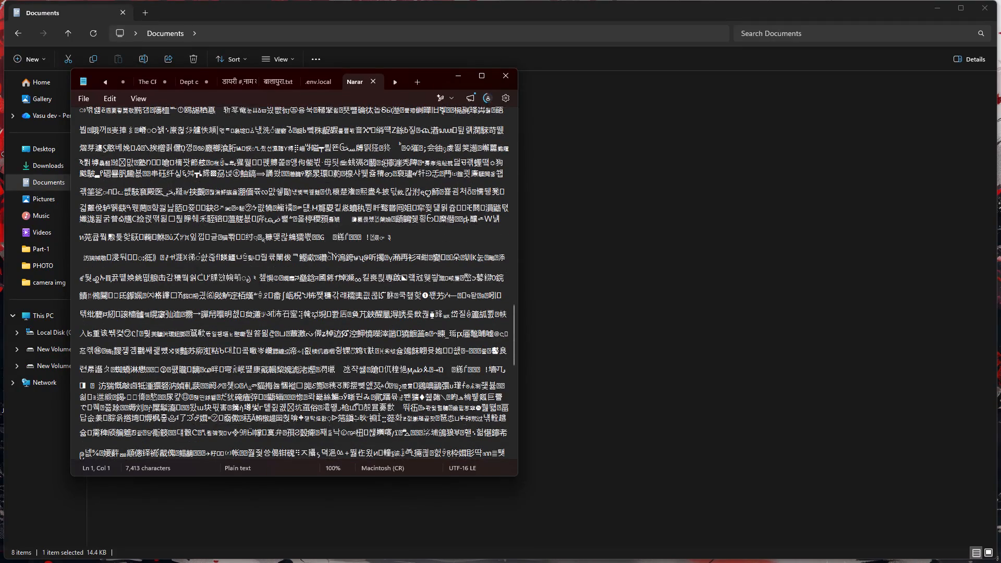
left_click(373, 81)
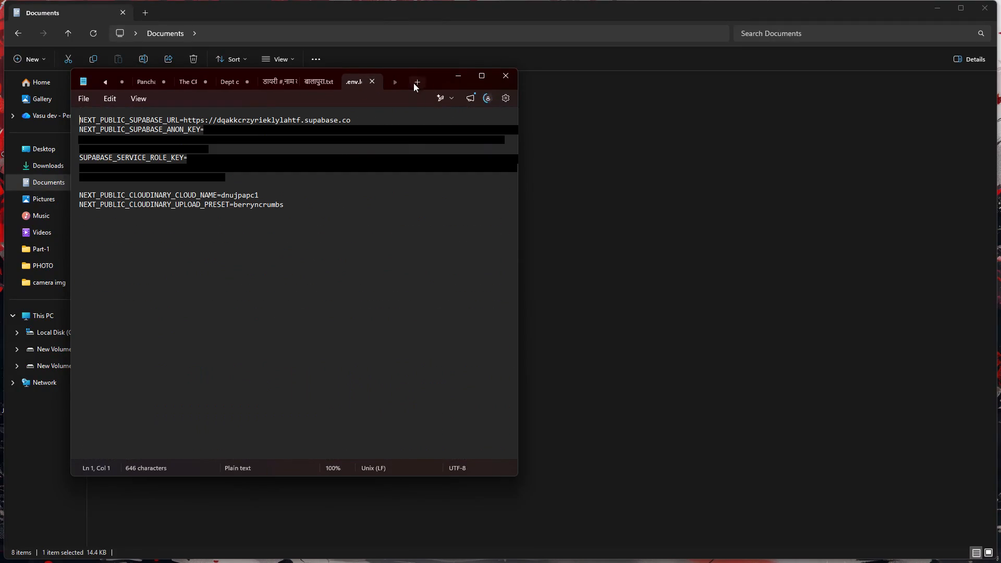
left_click(450, 81)
left_click(379, 327)
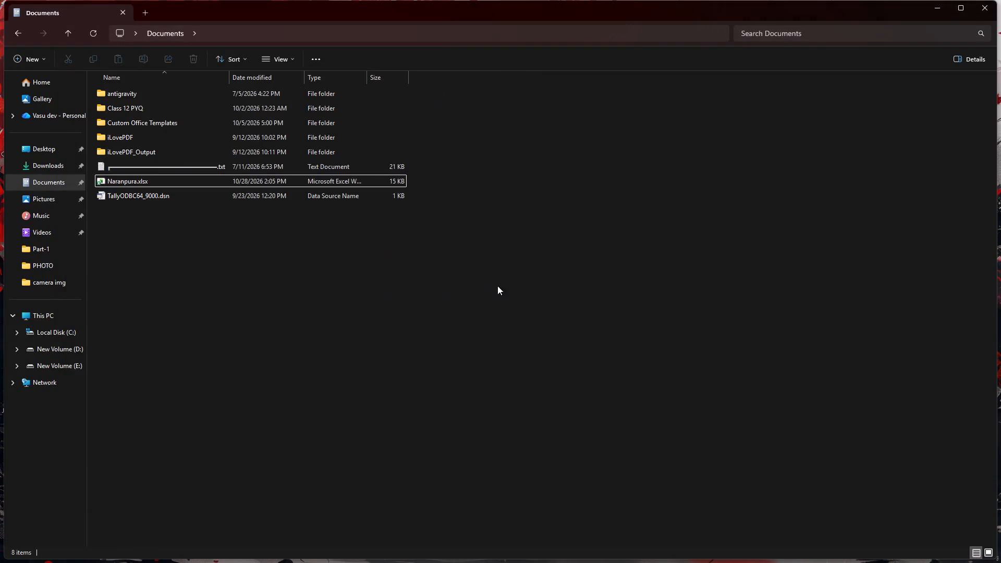